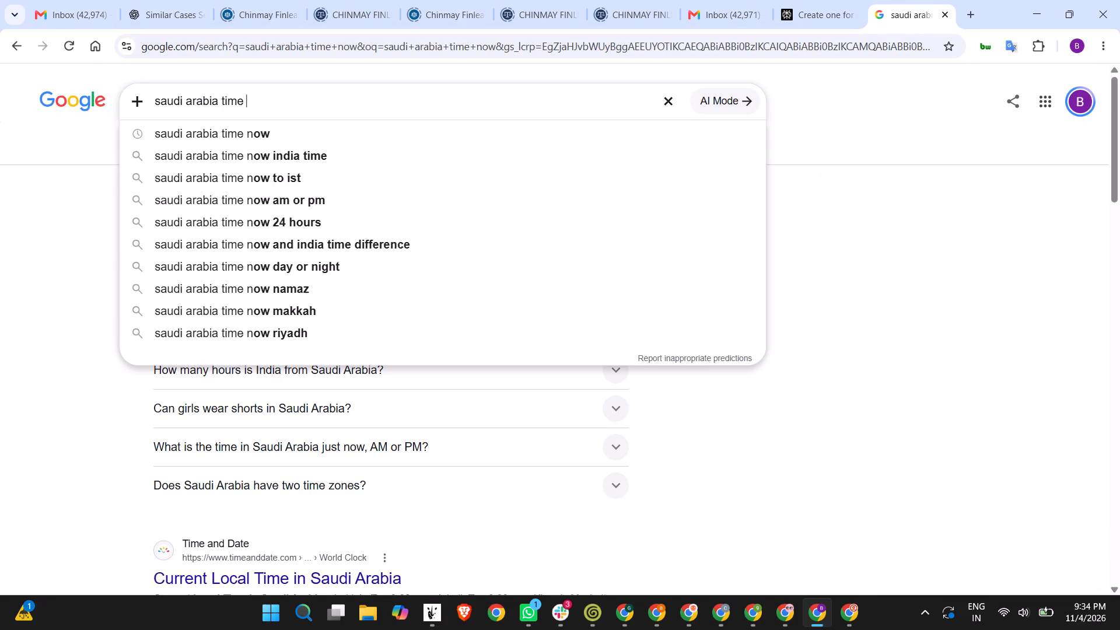
# Search for "saudi arabia time vs IST" and open Savvy Time's Riyadh to IST converter from the results.
pyautogui.write('vs IST')
pyautogui.press('Return')
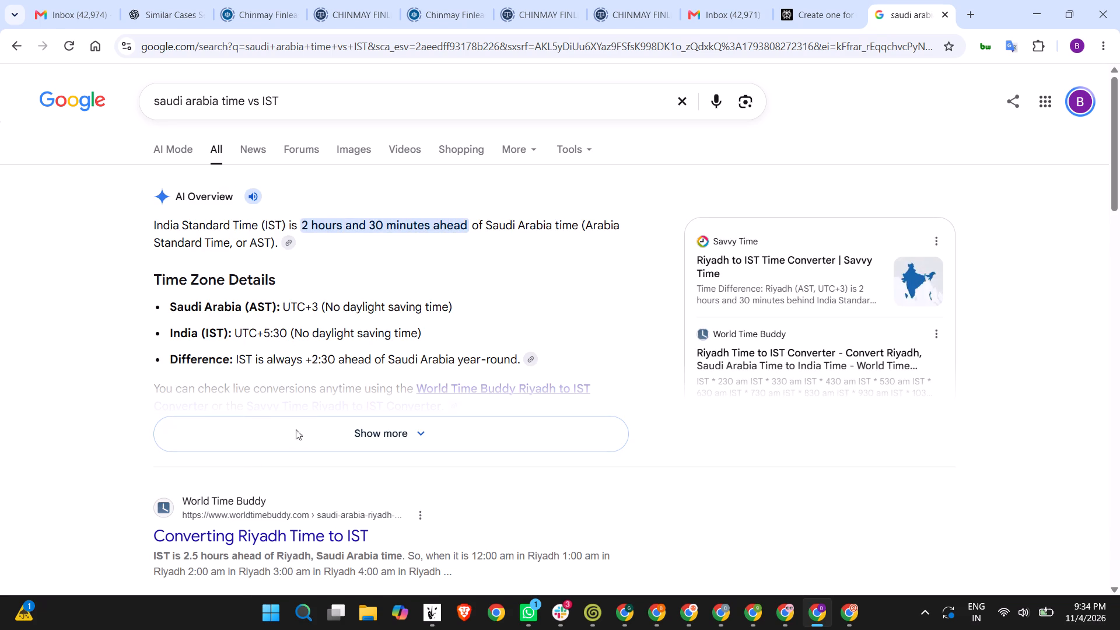
pyautogui.scroll(-5, 293, 524)
pyautogui.click(279, 281)
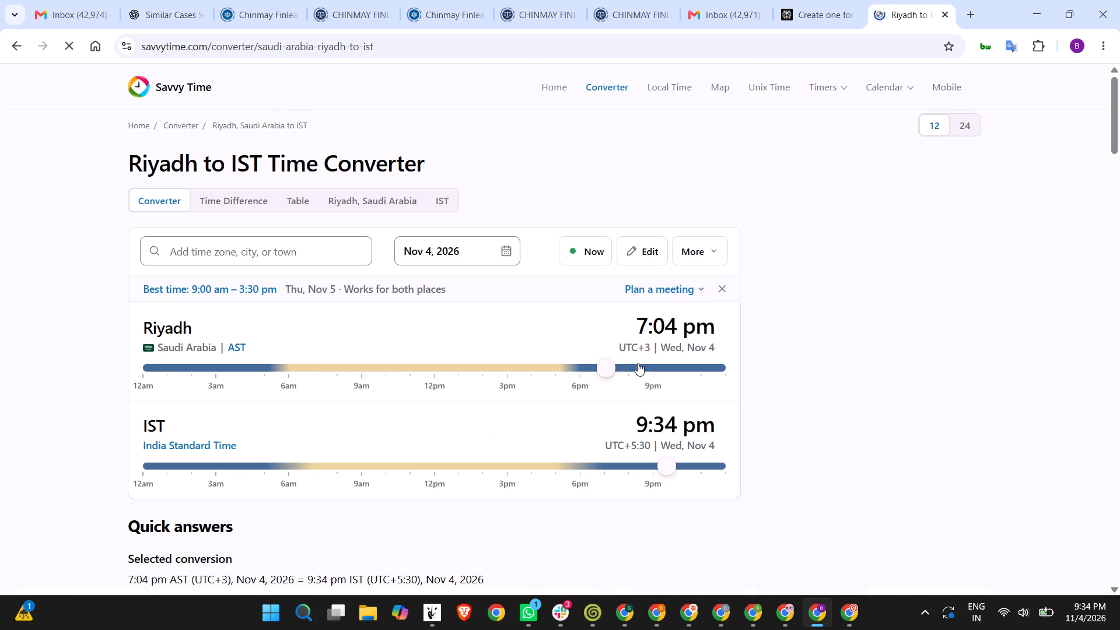
# Set the Riyadh time to 12:00 pm in the converter to compare it with IST, and minimize this browser window.
pyautogui.moveTo(605, 361); pyautogui.dragTo(648, 362)
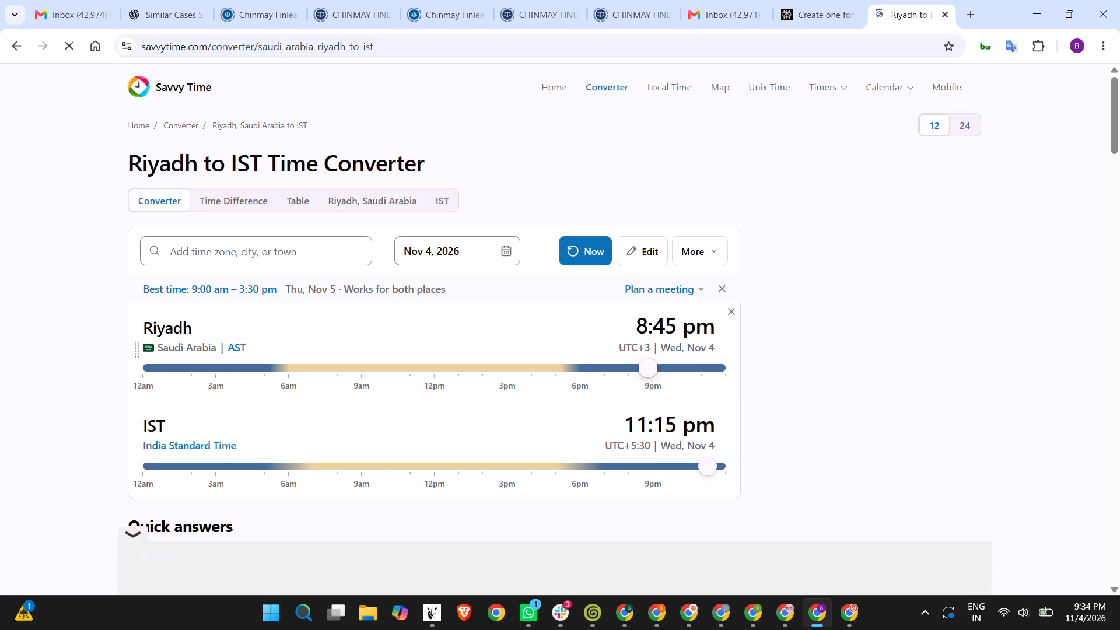
pyautogui.moveTo(648, 362); pyautogui.dragTo(434, 366)
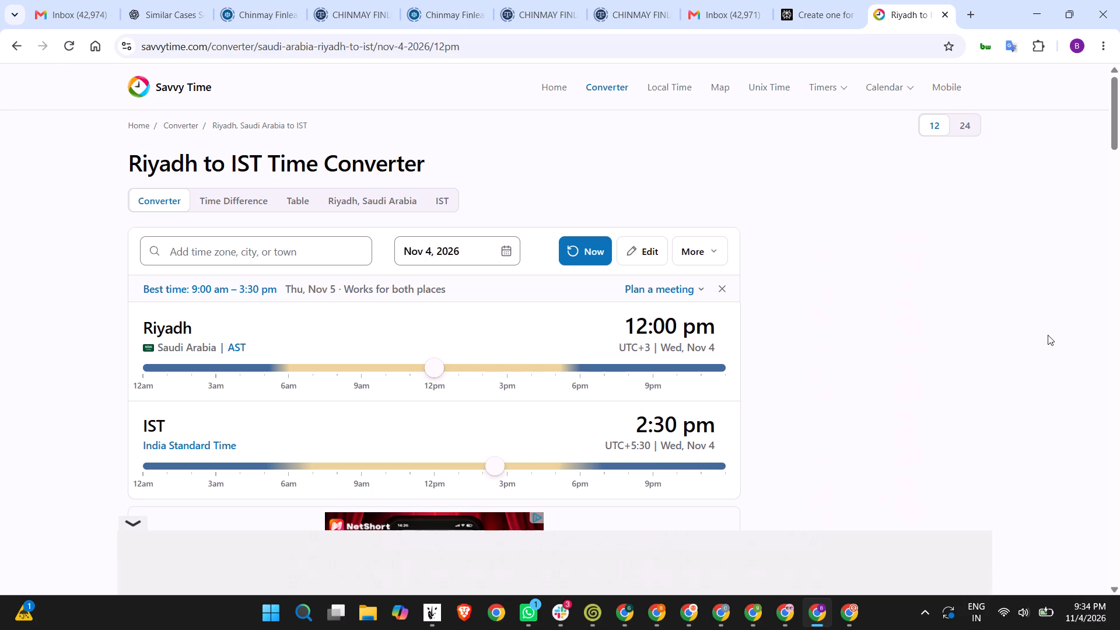
pyautogui.click(1048, 335)
pyautogui.click(1035, 2)
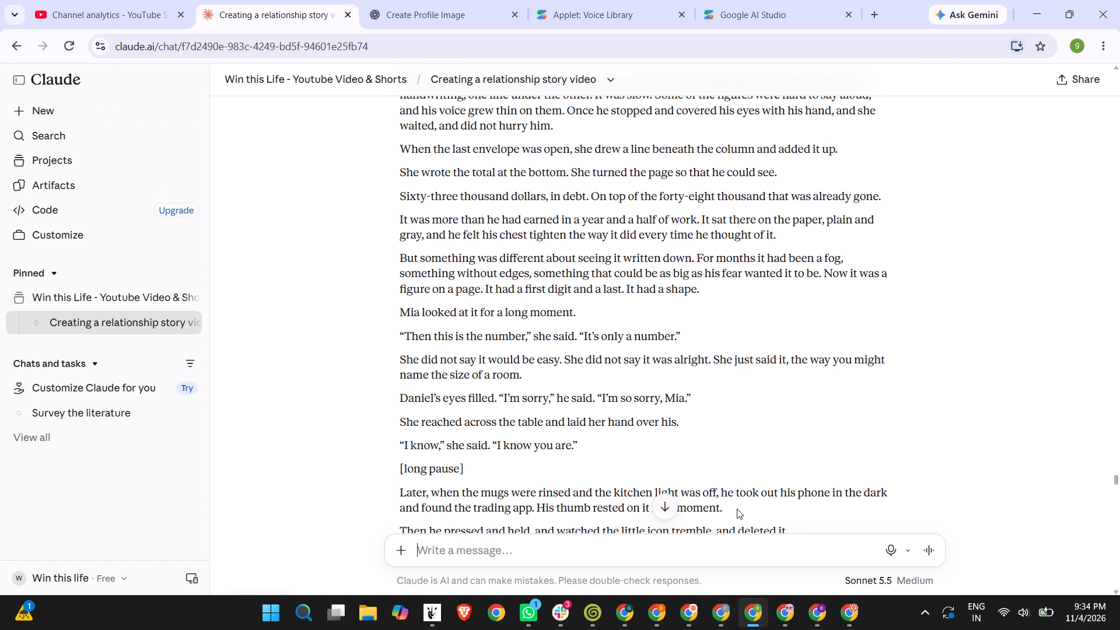
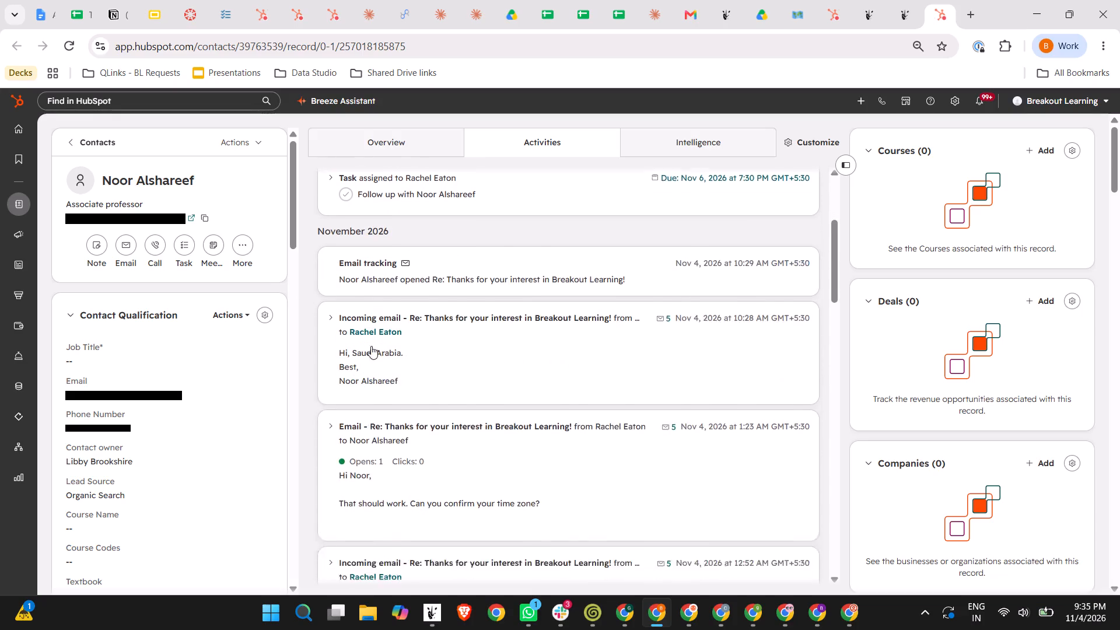
# Review the contact's activity history in HubSpot, expanding the incoming time zone reply and the earlier outgoing follow-up email that introduces Breakout's co-founder.
pyautogui.click(448, 352)
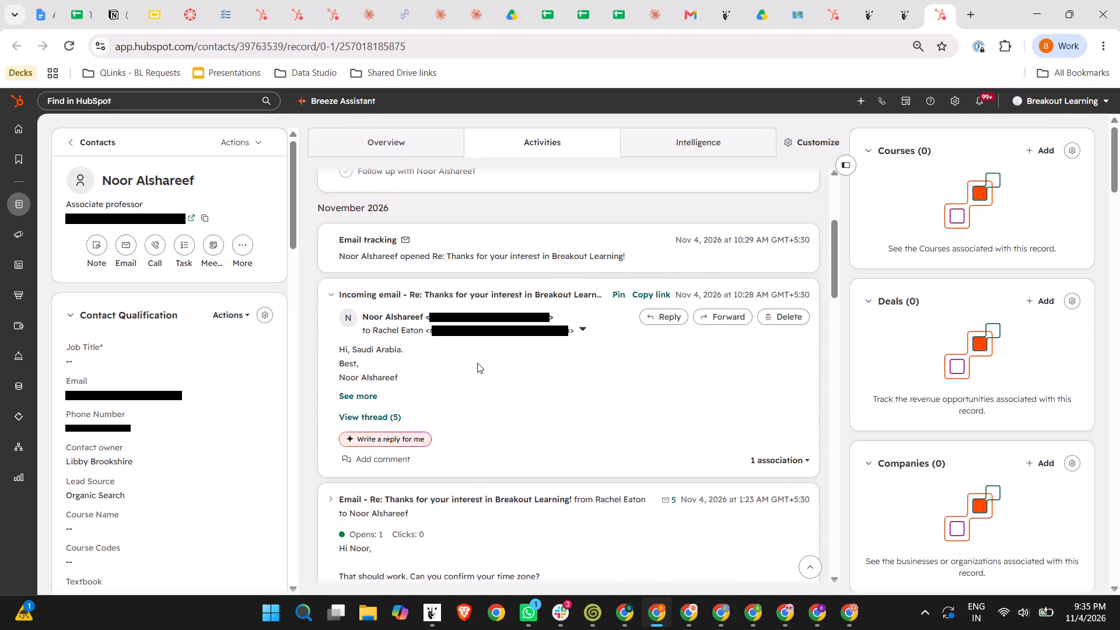
pyautogui.scroll(-2, 477, 363)
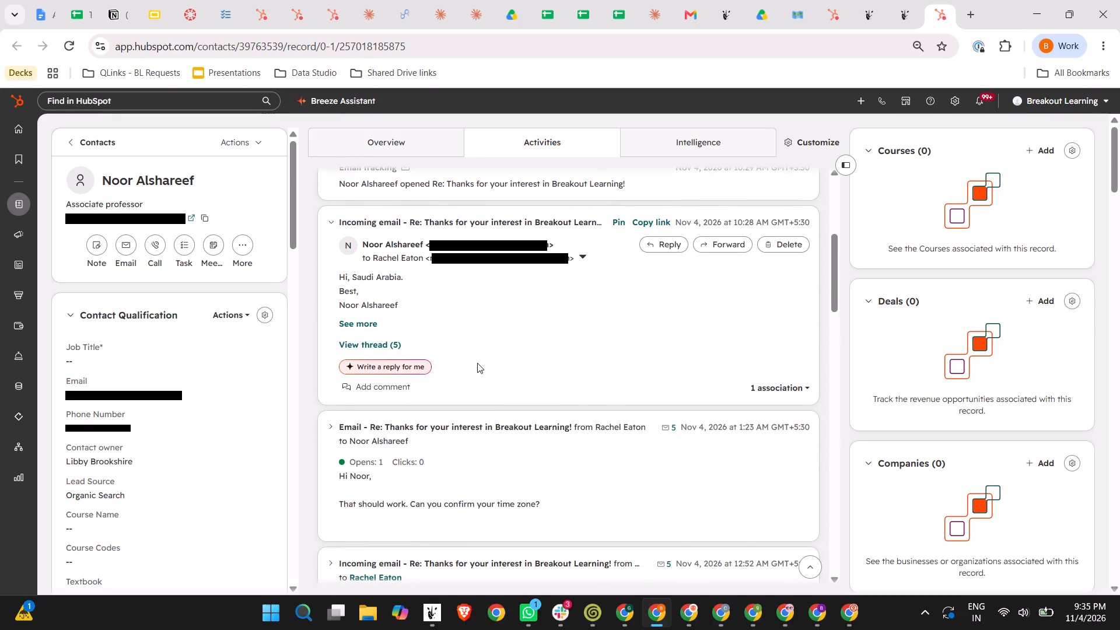
pyautogui.scroll(-4, 559, 492)
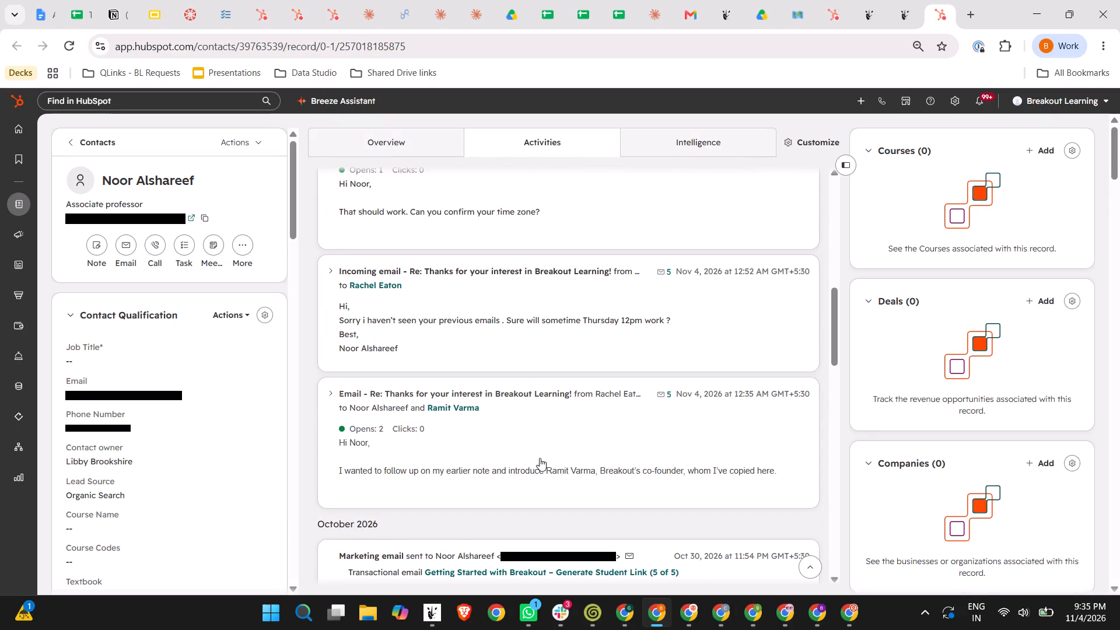
pyautogui.scroll(-3, 540, 458)
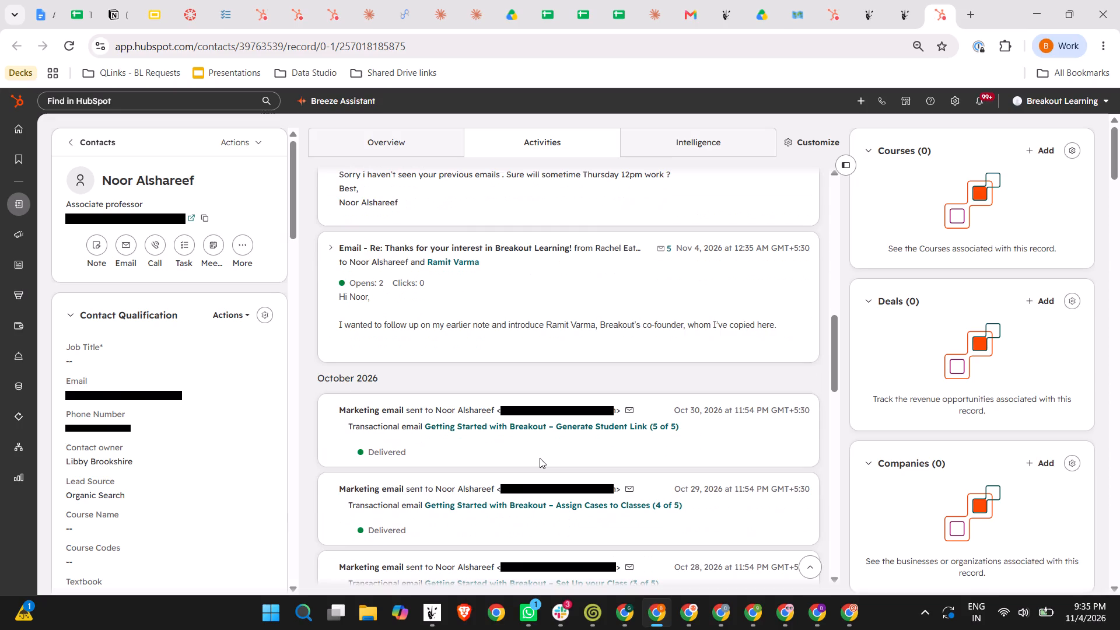
pyautogui.click(537, 326)
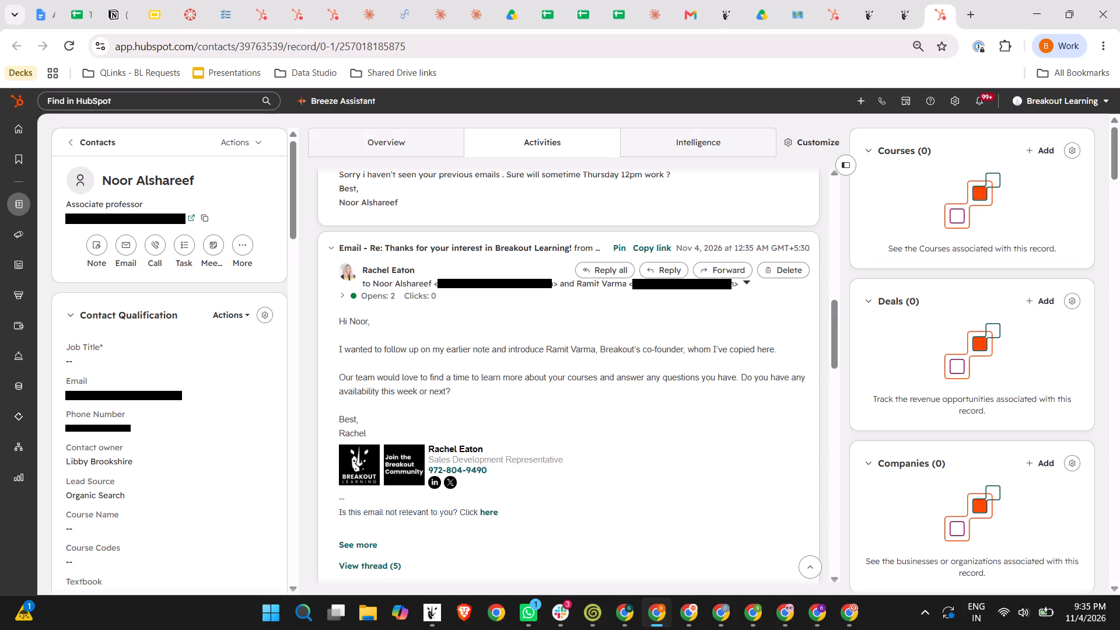
pyautogui.scroll(-12, 495, 347)
pyautogui.scroll(1, 495, 347)
pyautogui.scroll(-2, 495, 347)
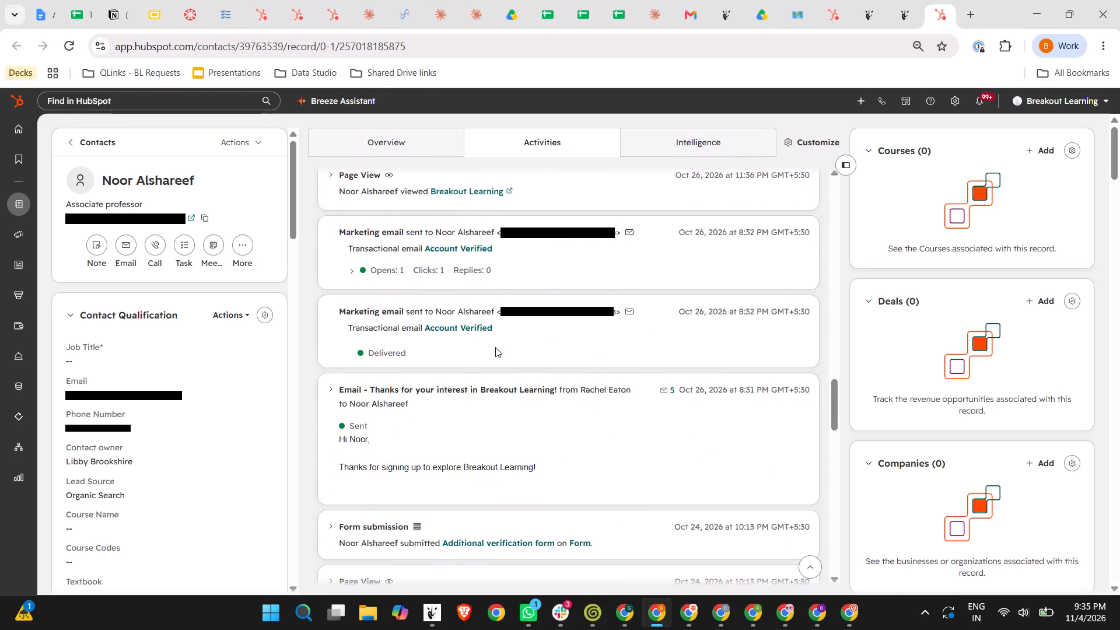
pyautogui.scroll(-2, 495, 347)
pyautogui.scroll(20, 495, 347)
pyautogui.scroll(3, 495, 347)
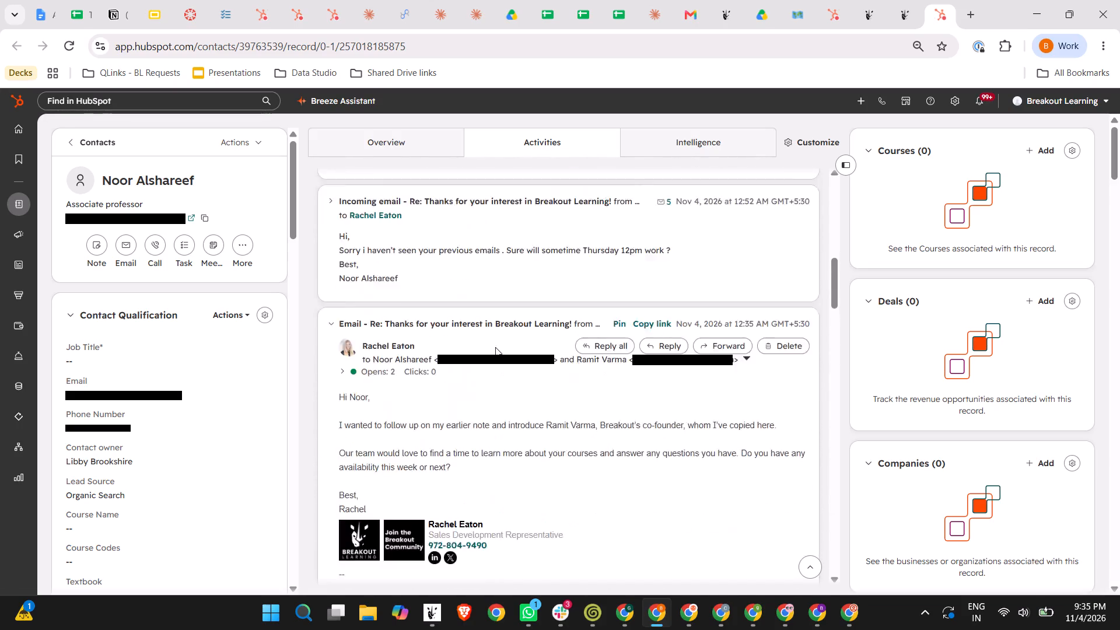
pyautogui.scroll(3, 495, 347)
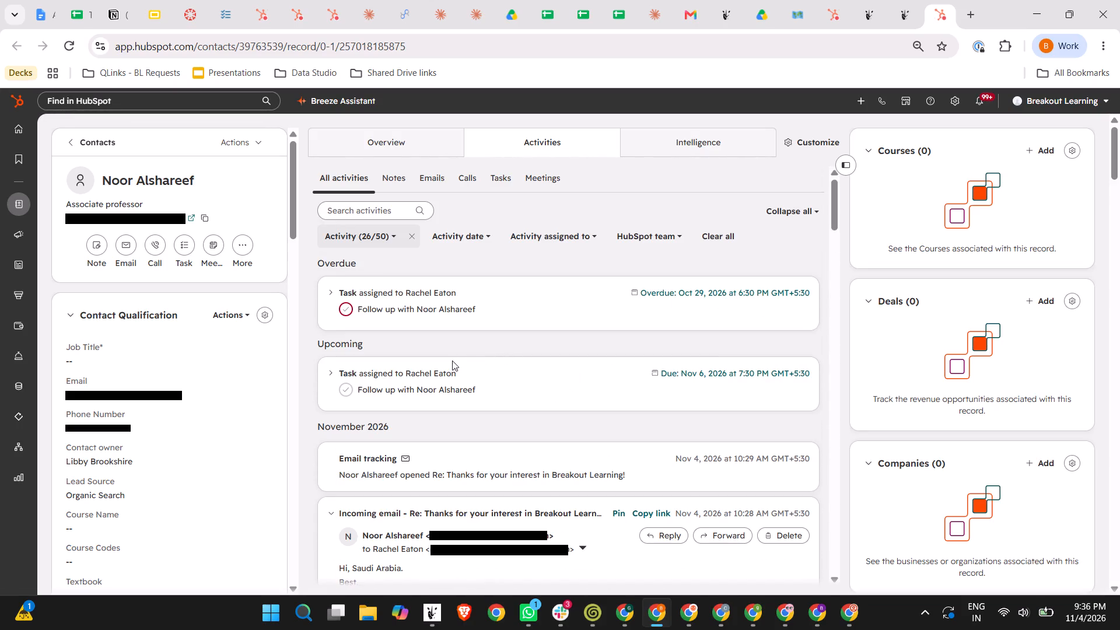
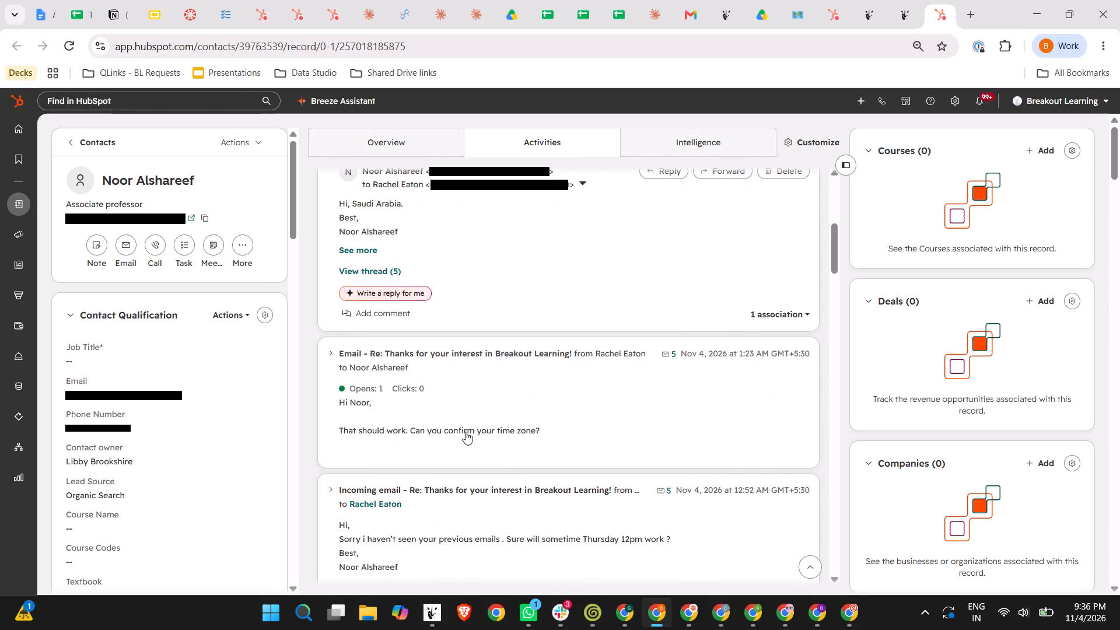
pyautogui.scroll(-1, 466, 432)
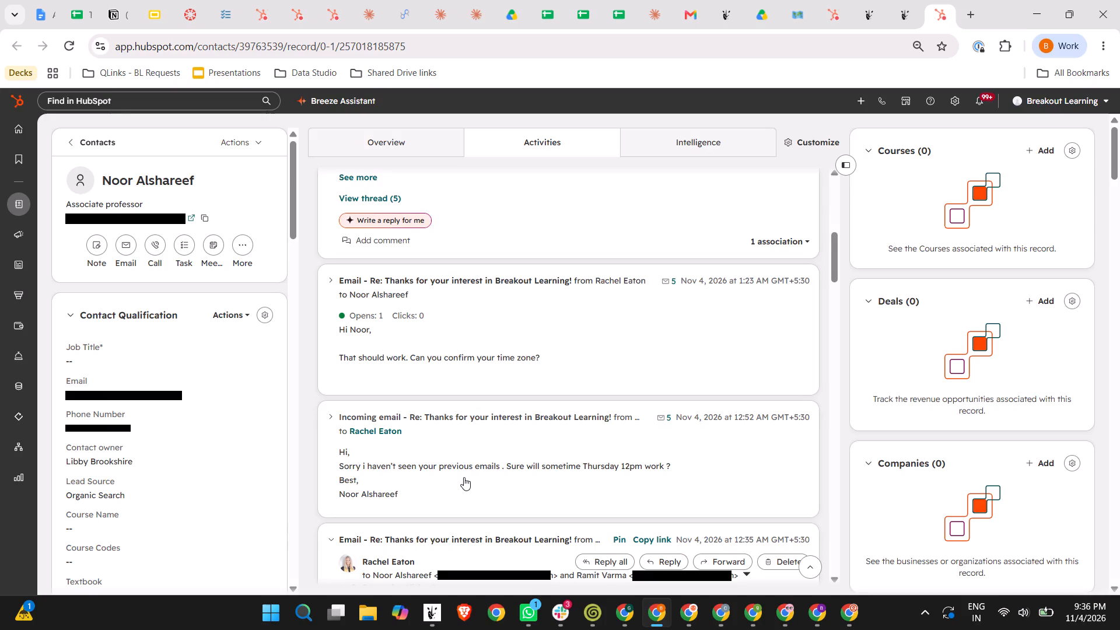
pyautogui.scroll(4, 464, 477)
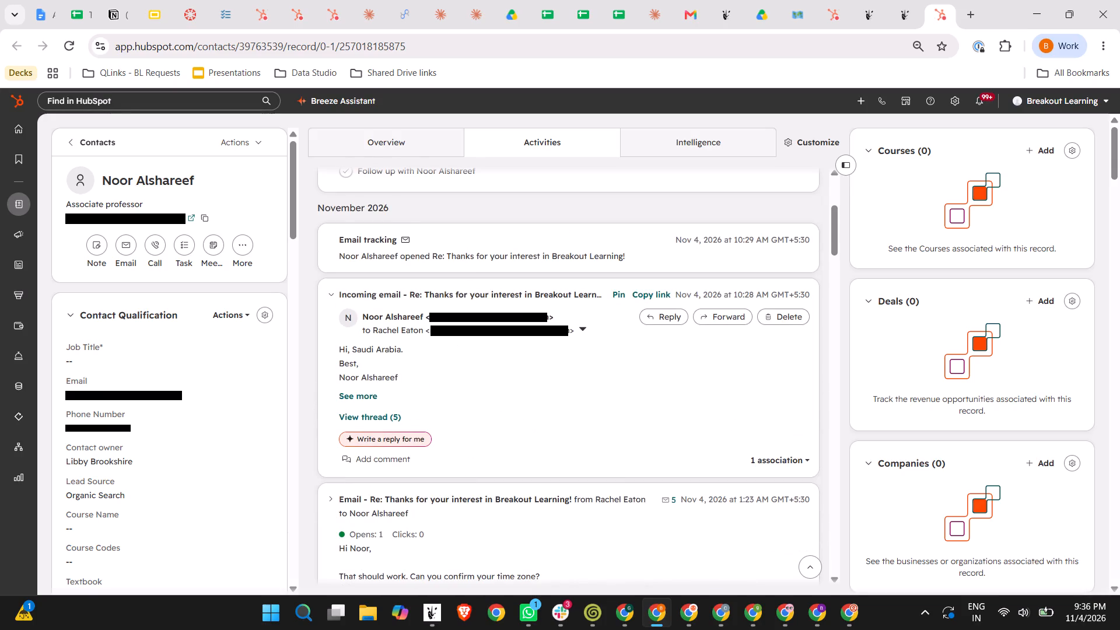
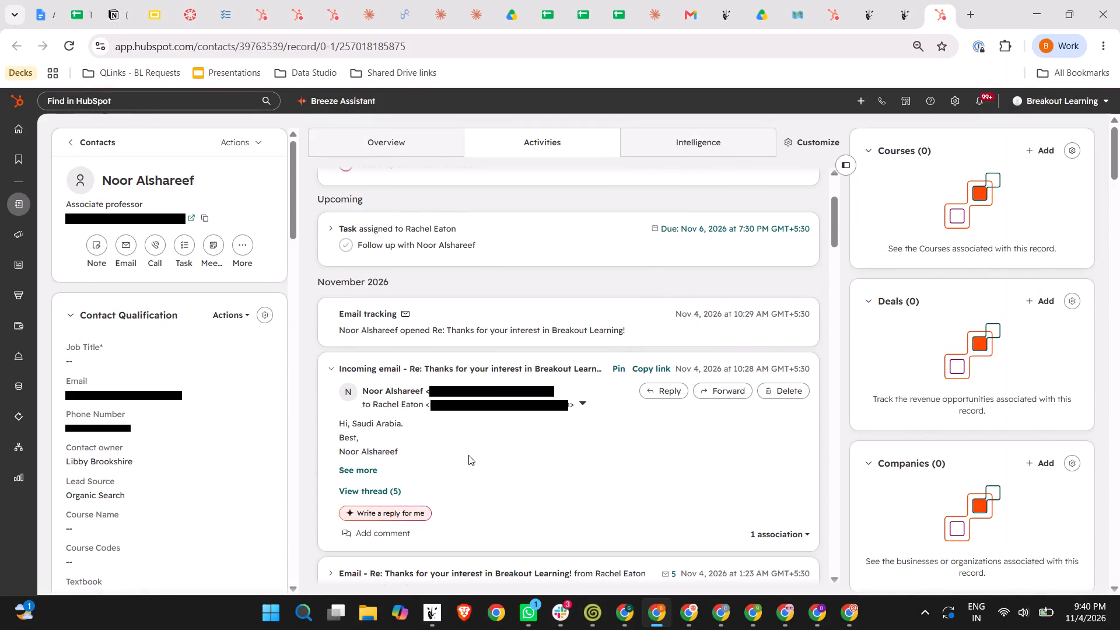
# Start a reply to the contact's Nov 4 10:28 AM incoming email, leaving the default signature unedited, and show its Cc line.
pyautogui.click(437, 443)
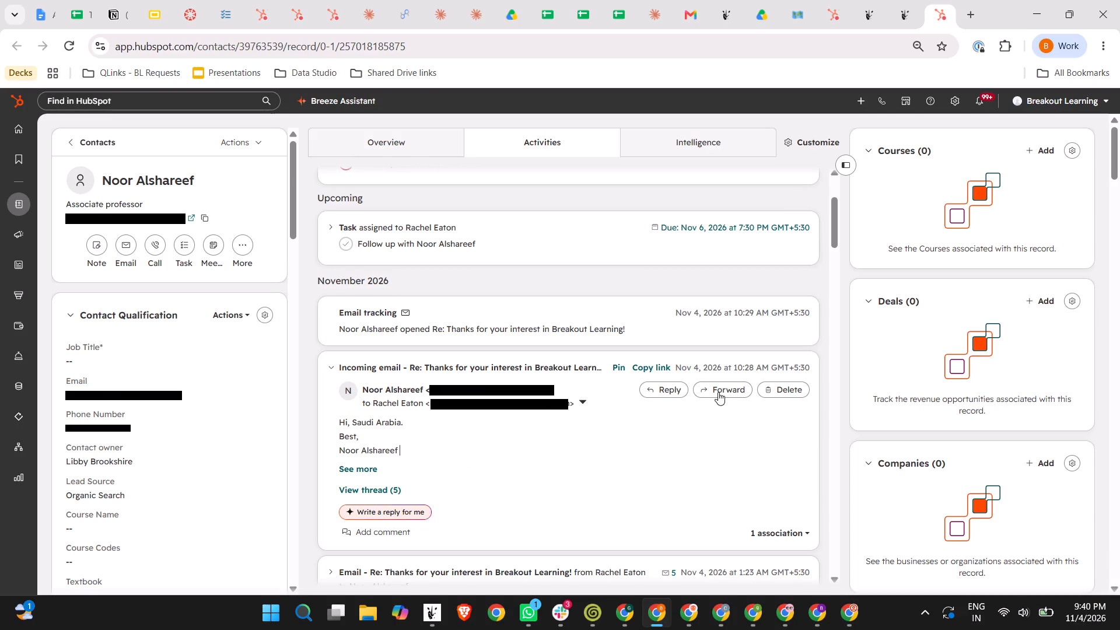
pyautogui.click(674, 388)
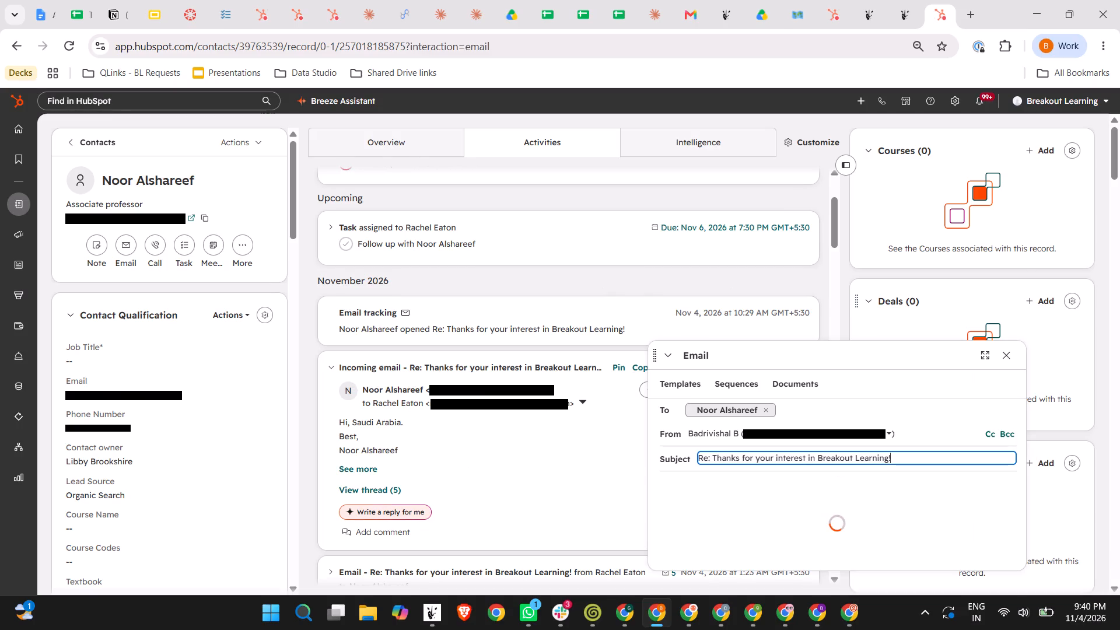
pyautogui.click(852, 325)
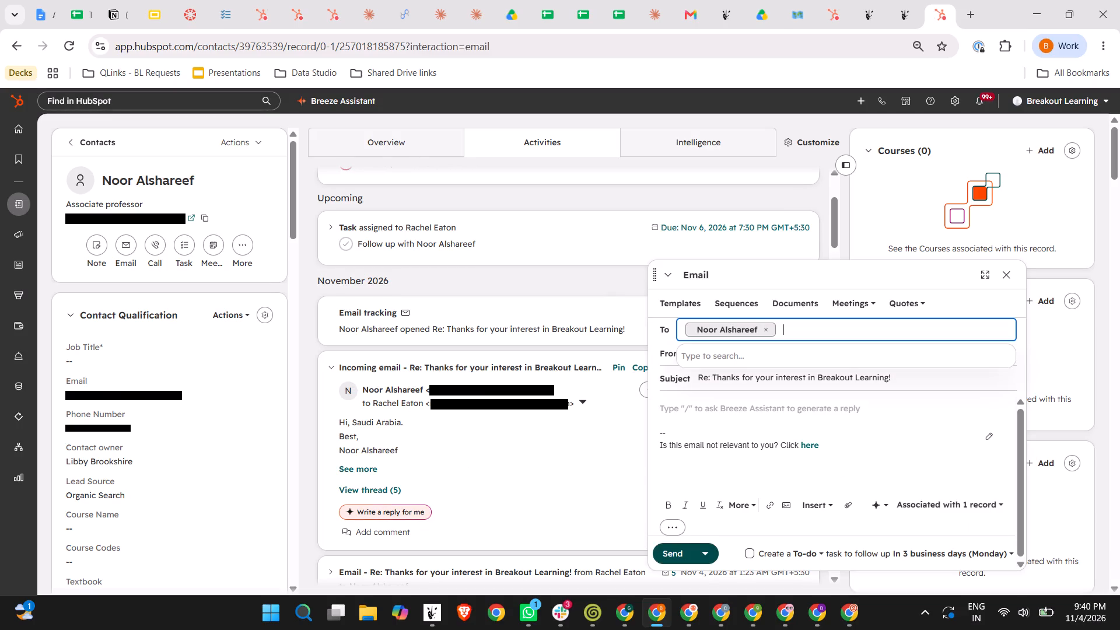
pyautogui.click(896, 362)
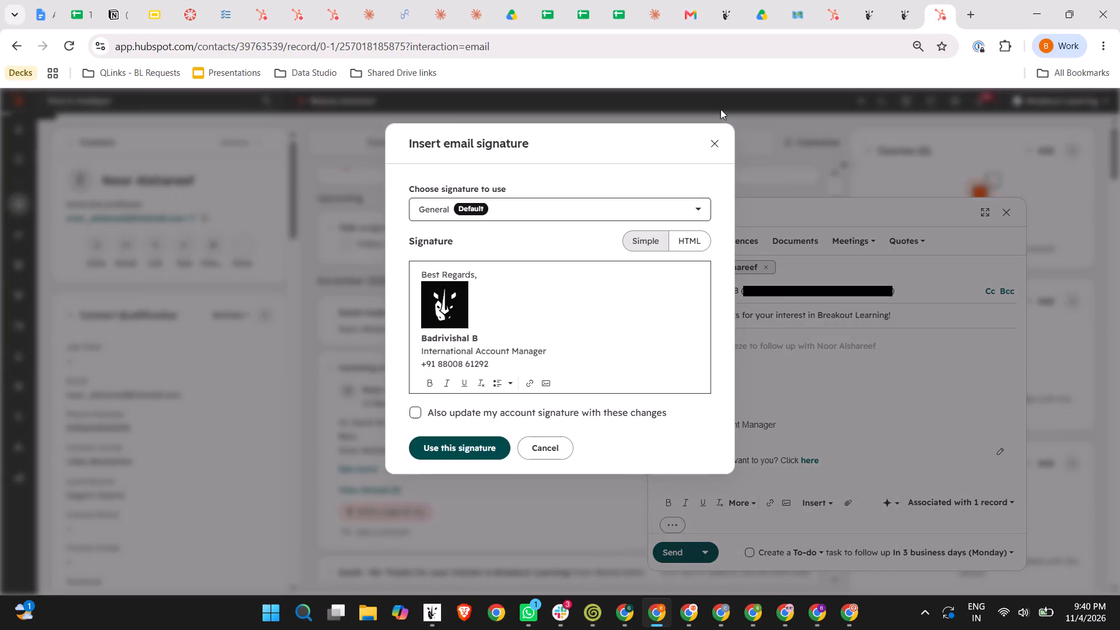
pyautogui.click(717, 140)
pyautogui.click(989, 292)
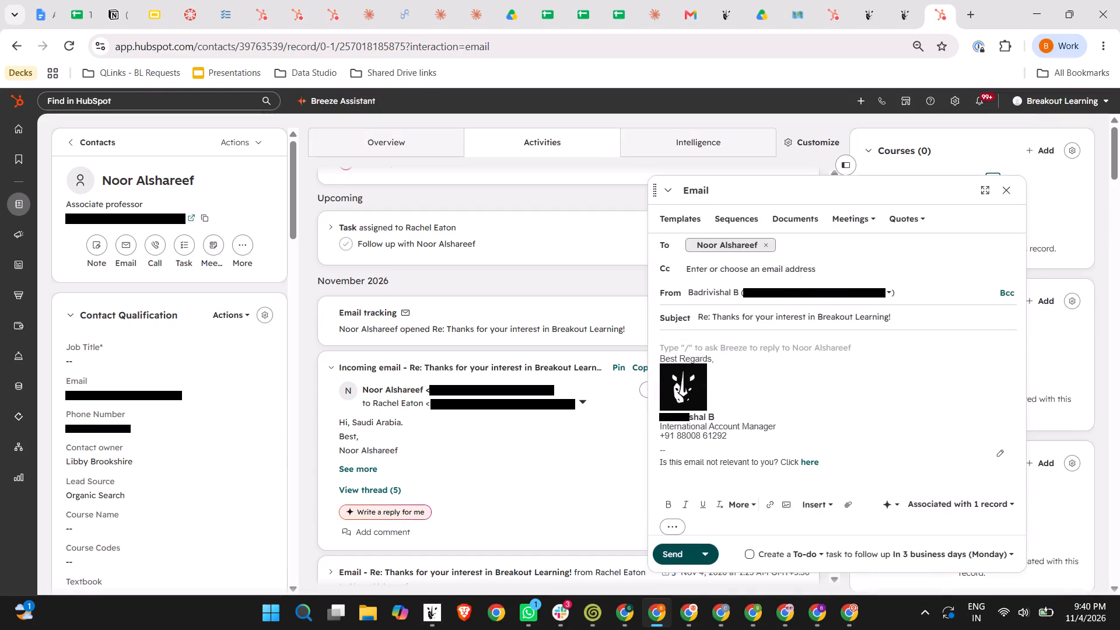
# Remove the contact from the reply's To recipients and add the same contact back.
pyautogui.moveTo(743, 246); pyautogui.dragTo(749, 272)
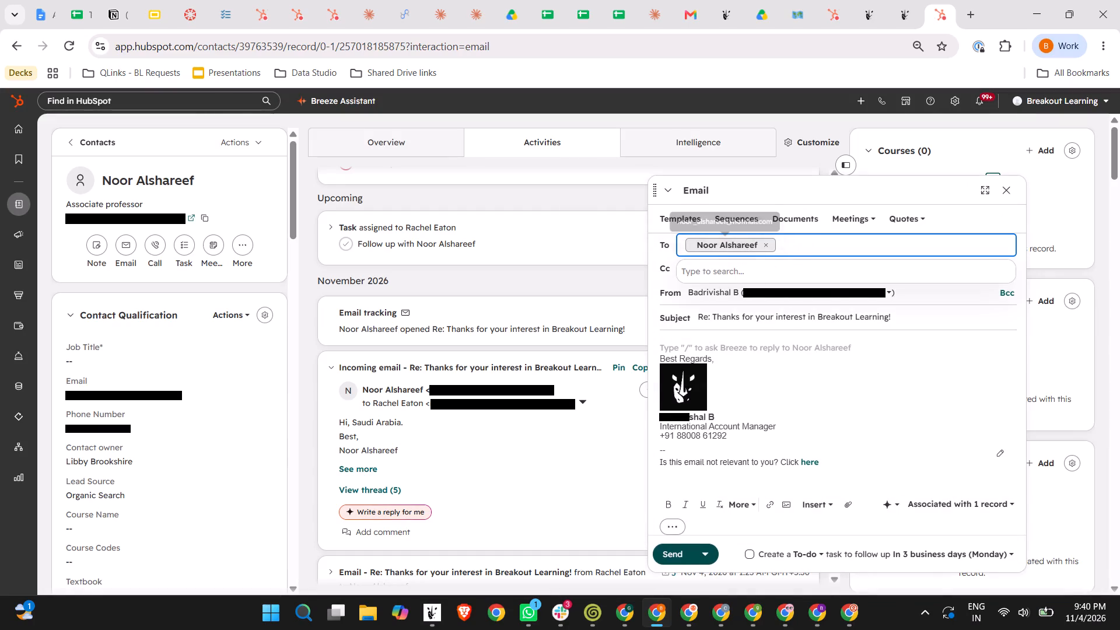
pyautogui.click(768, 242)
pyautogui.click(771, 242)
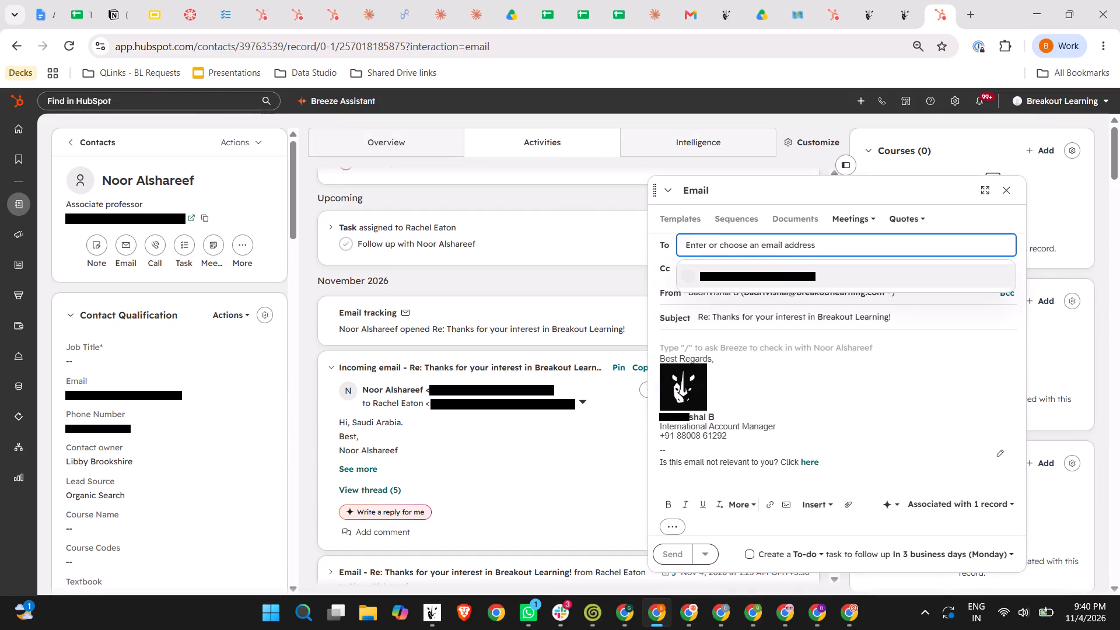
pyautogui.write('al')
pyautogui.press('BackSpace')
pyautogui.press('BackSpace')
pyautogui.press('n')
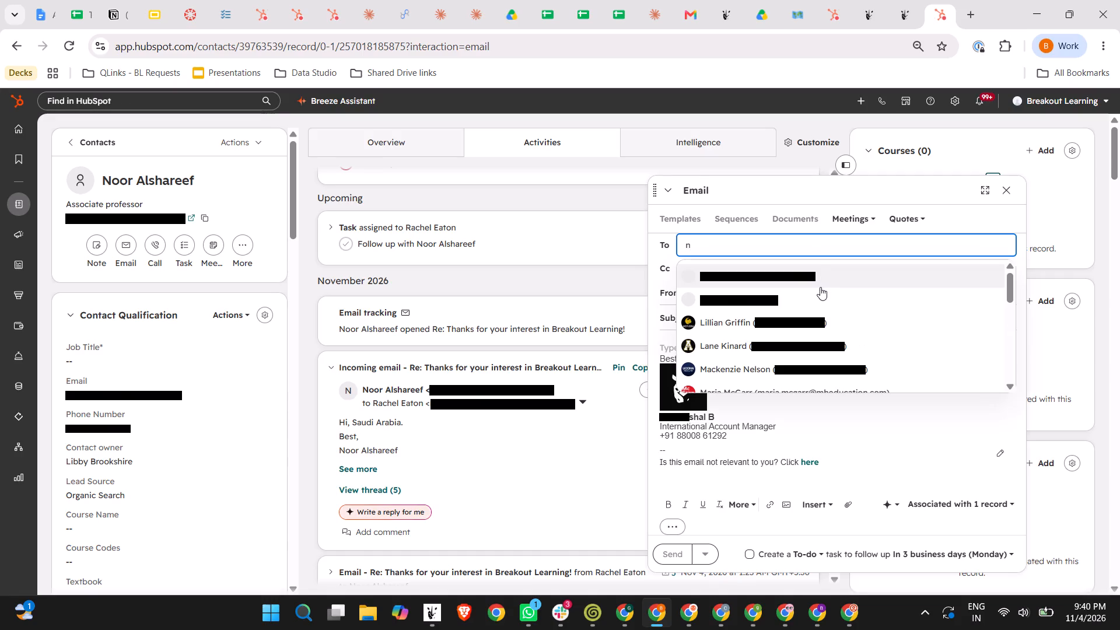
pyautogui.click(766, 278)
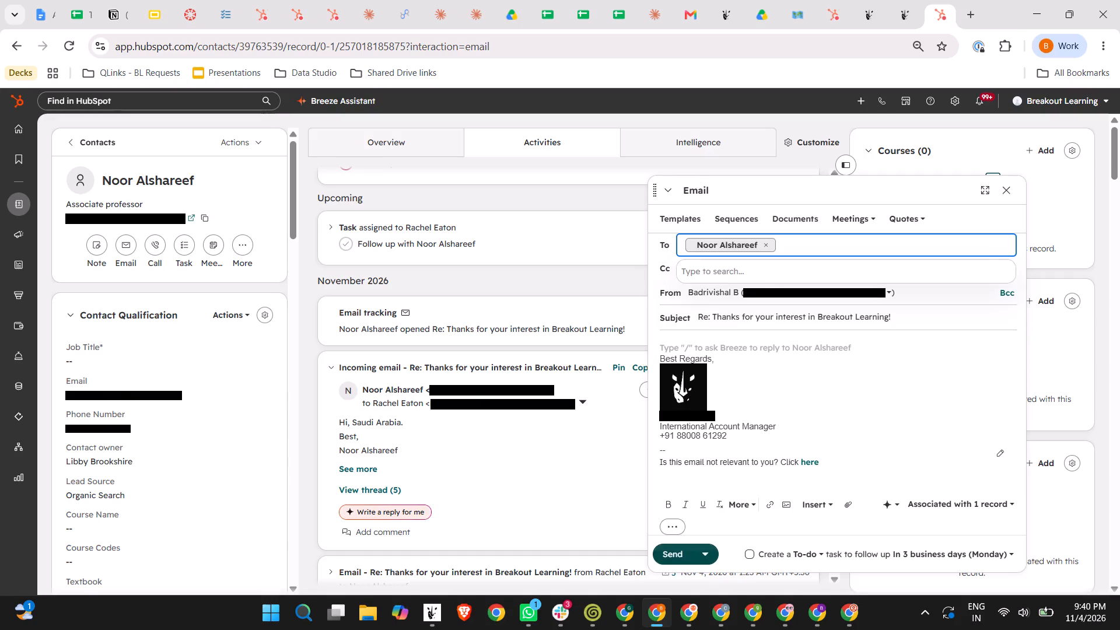
# Add the colleague to whom the incoming email was addressed as a Cc recipient of the reply.
pyautogui.click(728, 275)
pyautogui.click(647, 278)
pyautogui.click(709, 268)
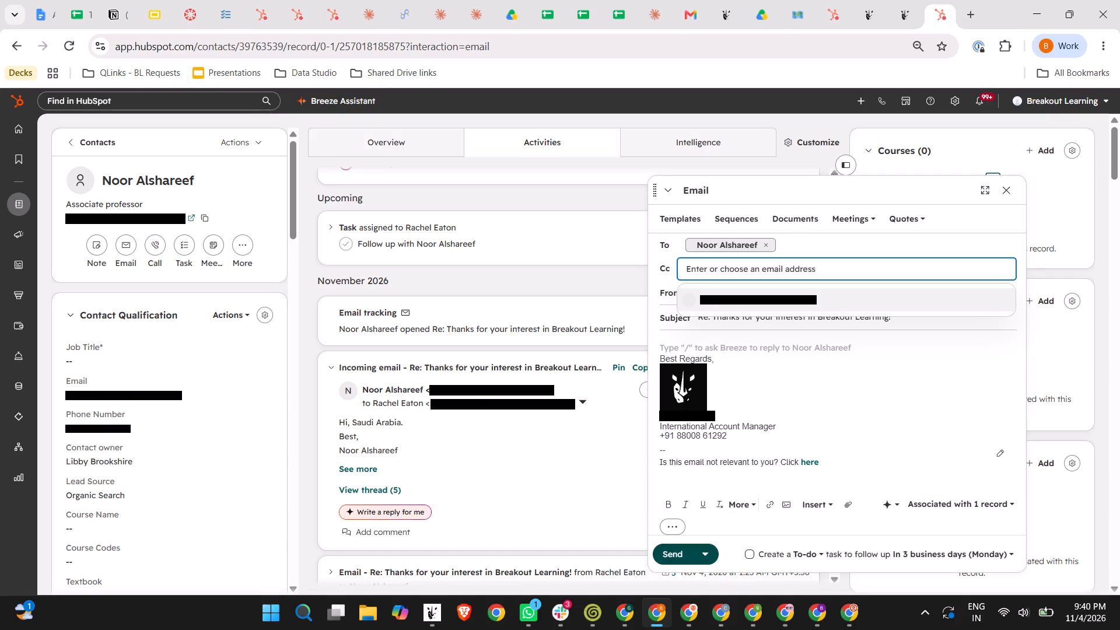
pyautogui.write('ra')
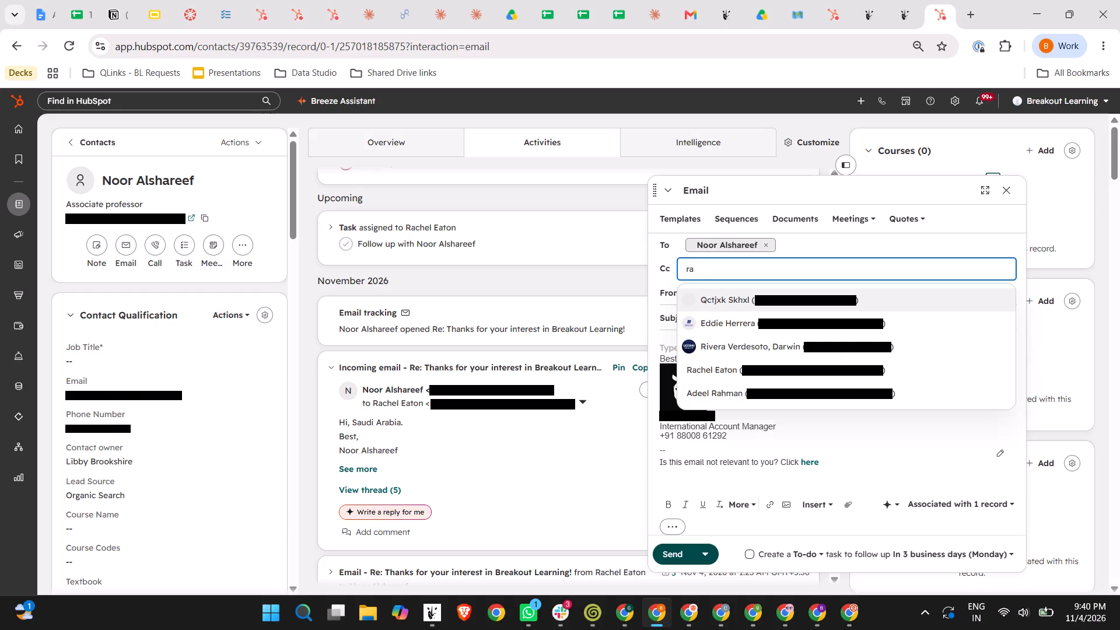
pyautogui.write('ch')
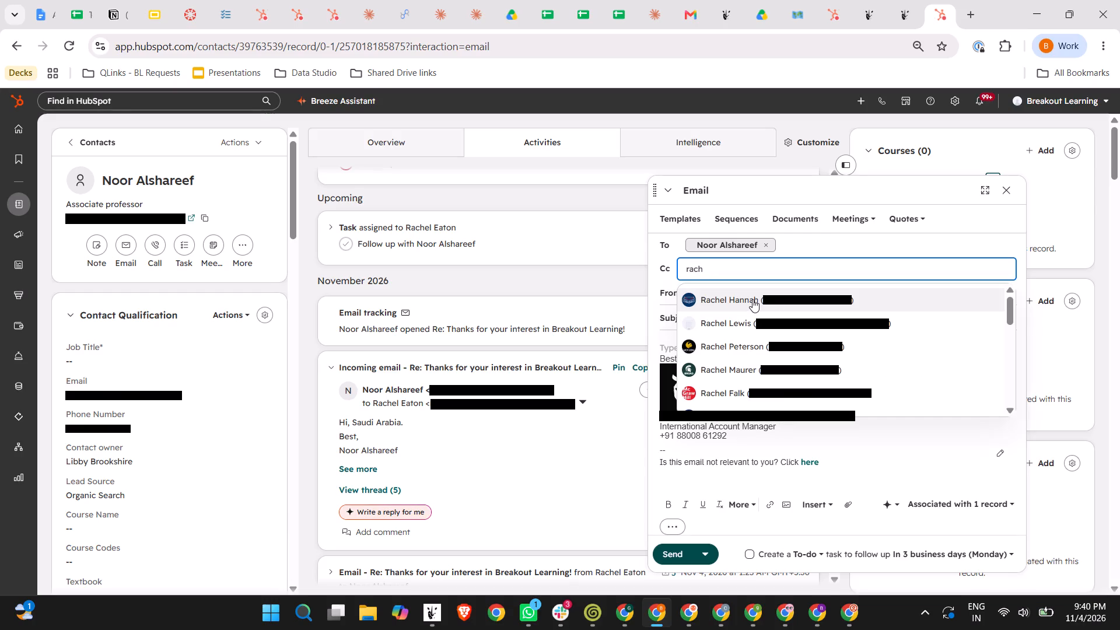
pyautogui.write('el eat')
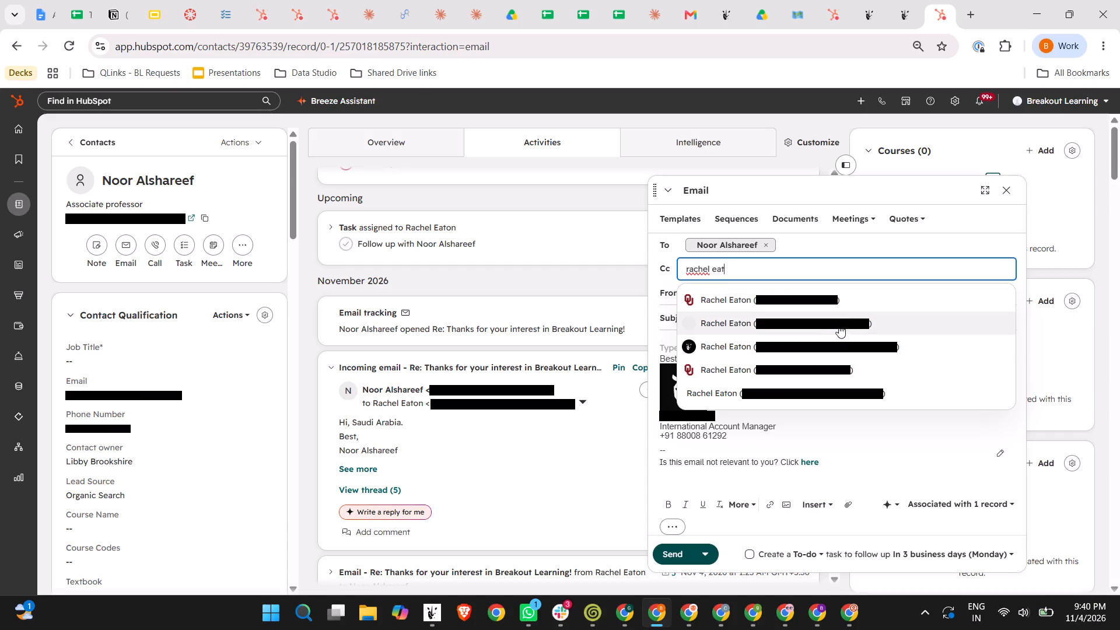
pyautogui.click(836, 395)
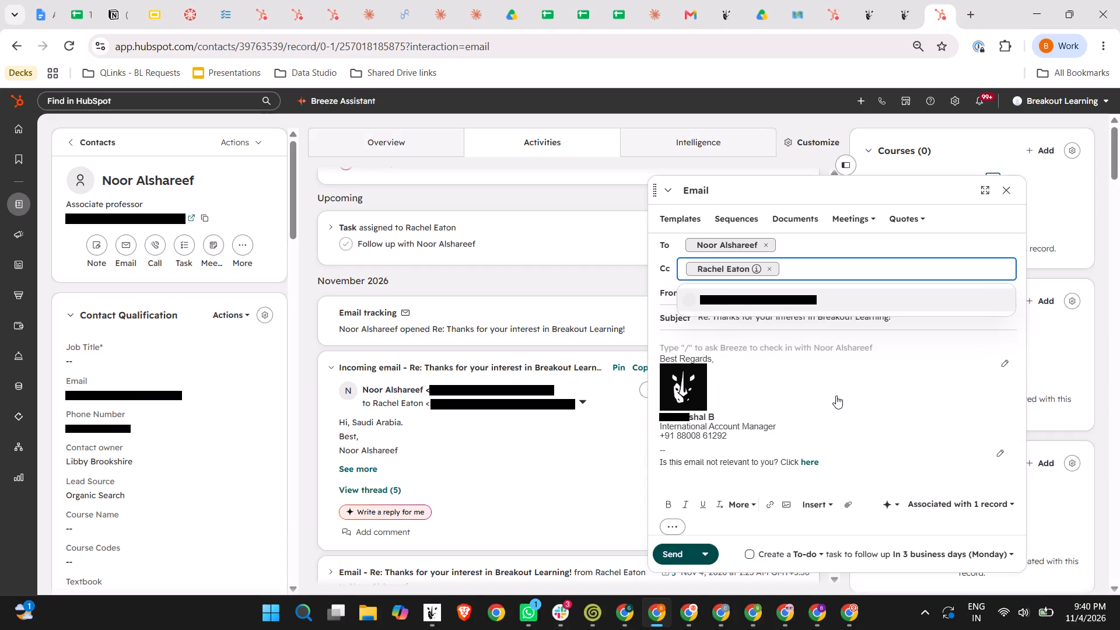
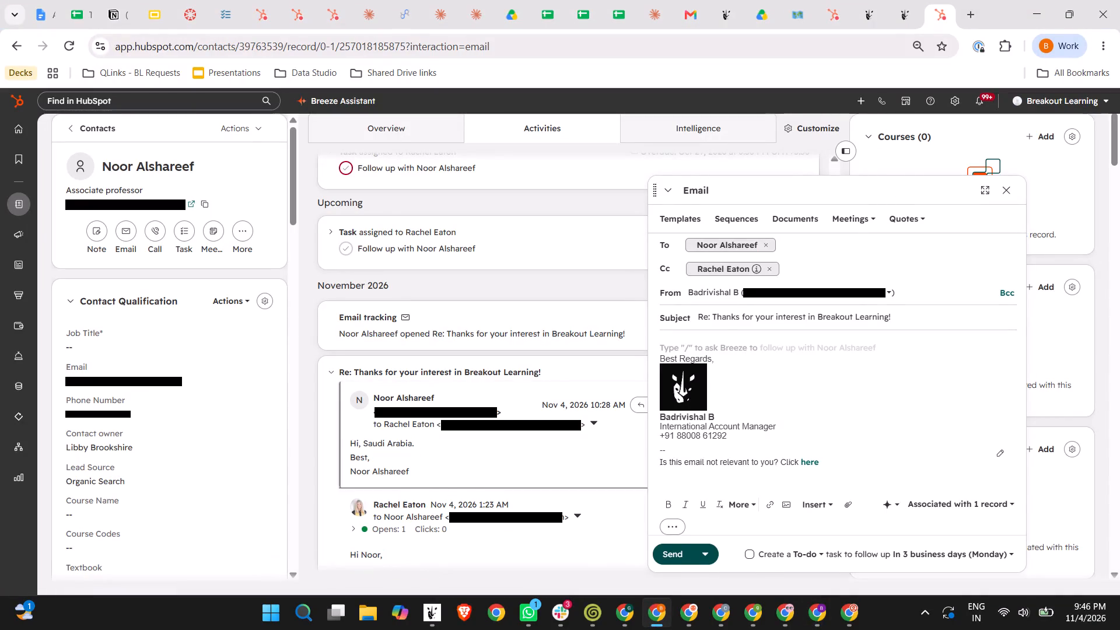
# Paste the copied confirmation email into the reply body above the signature, leaving blank lines before the signature.
pyautogui.press('Return')
pyautogui.press('Return')
pyautogui.press('Up')
pyautogui.press('Up')
pyautogui.hotkey('ctrl', 'v')
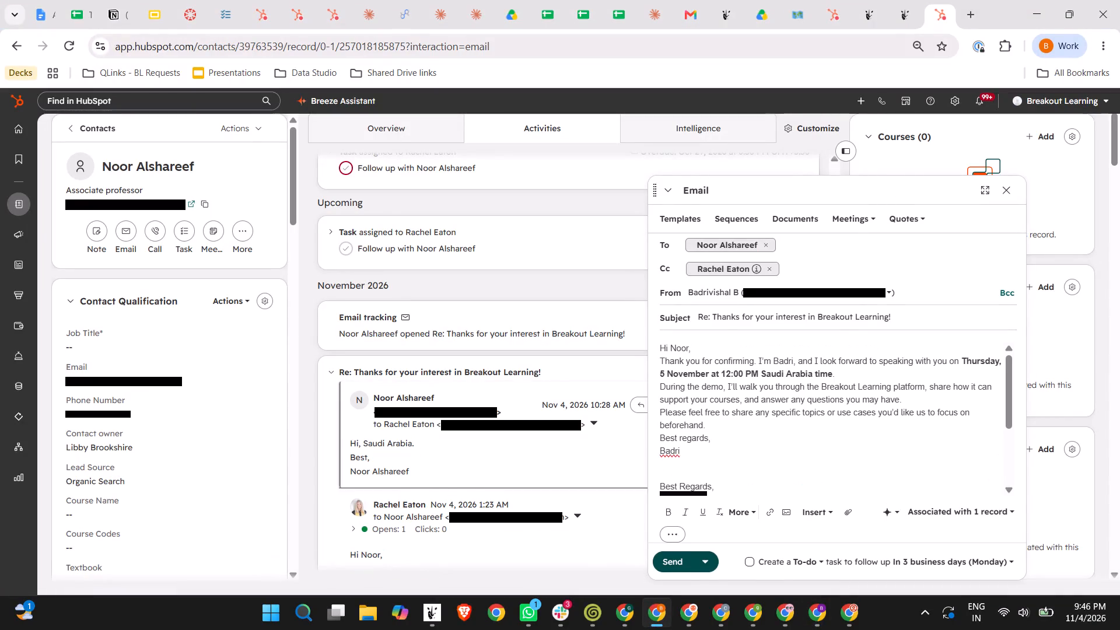
# Insert a blank line after the "Hi Noor," greeting and another after the paragraph giving the demo time.
pyautogui.click(710, 351)
pyautogui.hotkey('shift', 'Return')
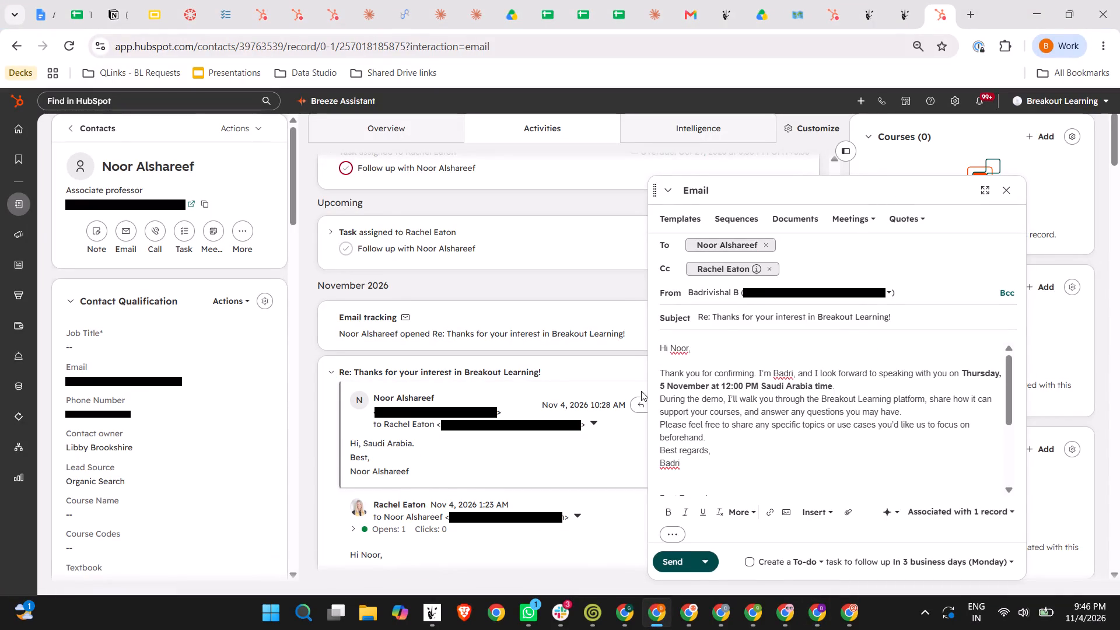
pyautogui.click(866, 386)
pyautogui.hotkey('shift', 'Return')
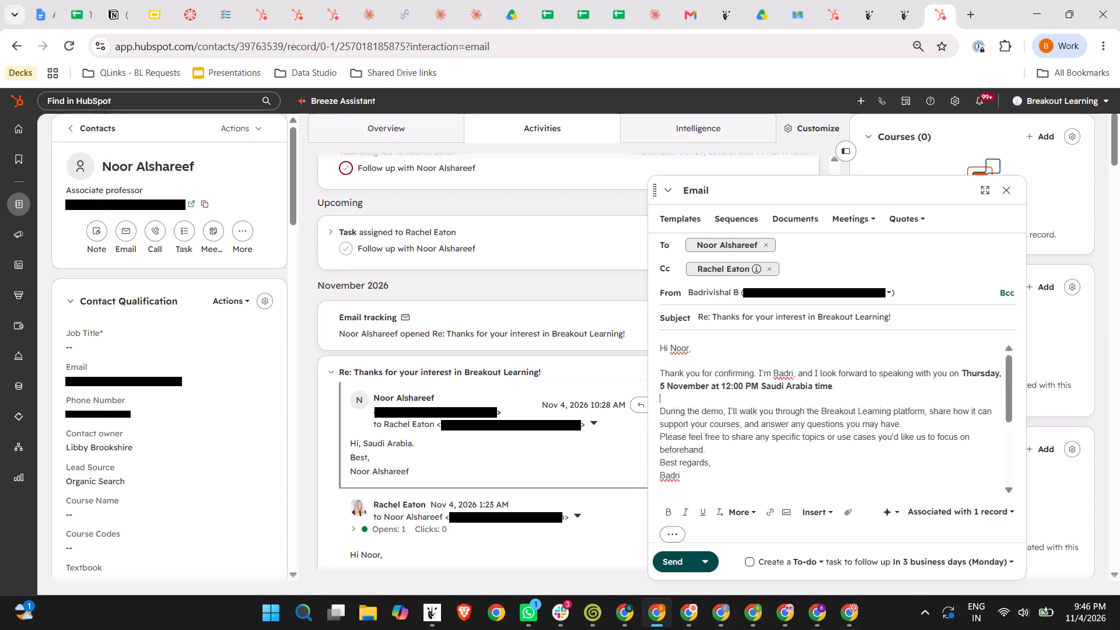
# Extend the self-introduction after "I'm Badri" with "from the Breakout Learning team".
pyautogui.click(796, 374)
pyautogui.click(790, 373)
pyautogui.press('Right')
pyautogui.press('space')
pyautogui.write('from the Breakout Learning tea')
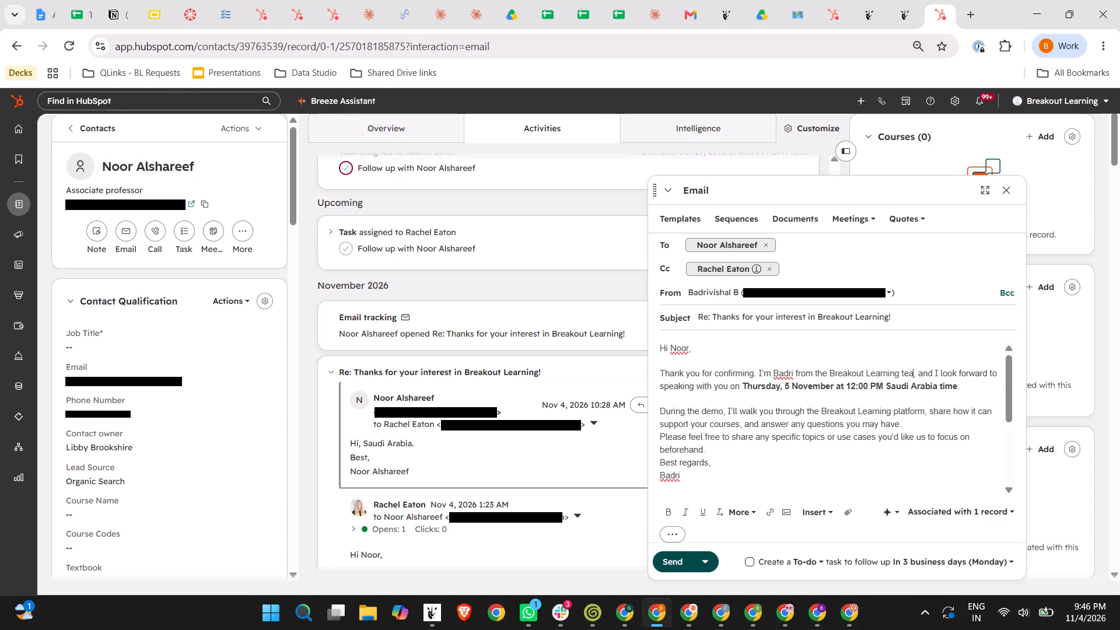
pyautogui.write('m')
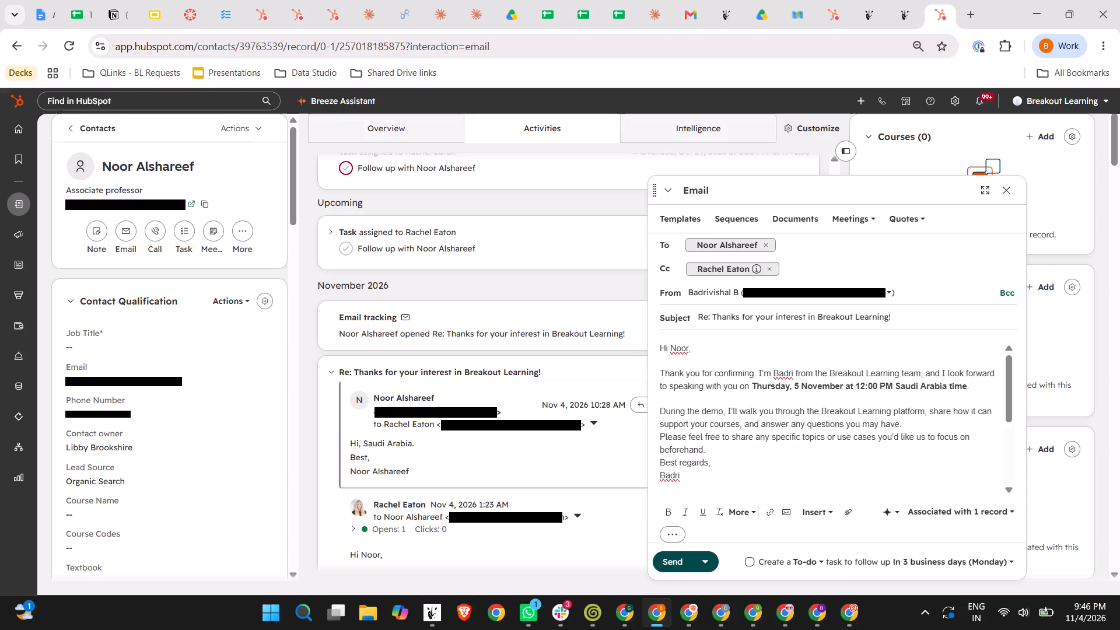
# Insert a blank line after the paragraph describing the demo and another before "Best regards".
pyautogui.click(914, 424)
pyautogui.hotkey('shift', 'Return')
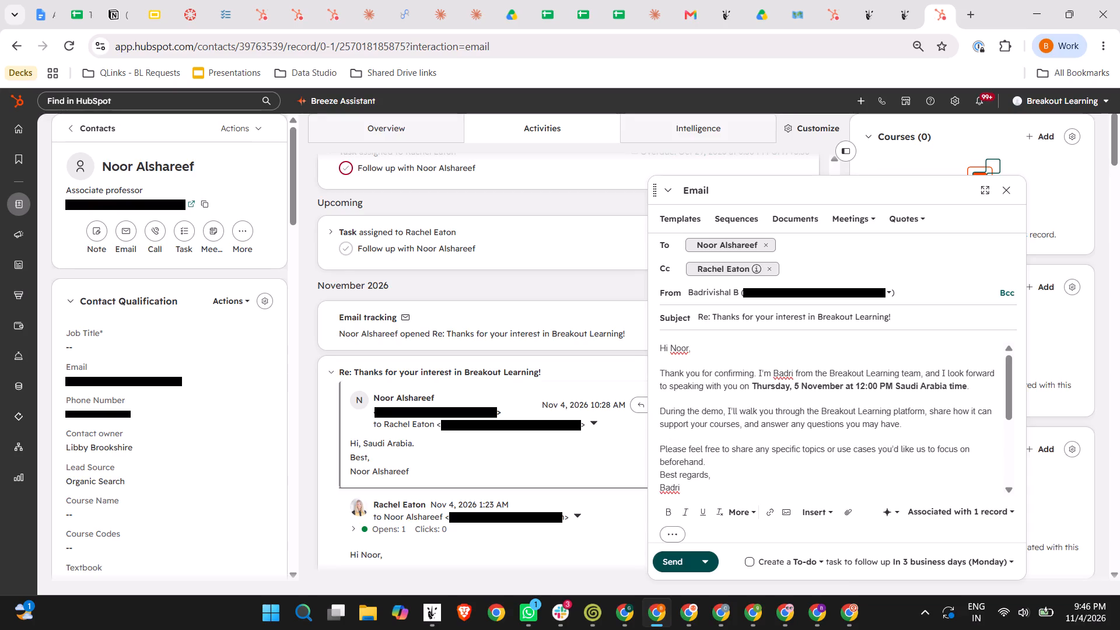
pyautogui.click(723, 459)
pyautogui.hotkey('shift', 'Return')
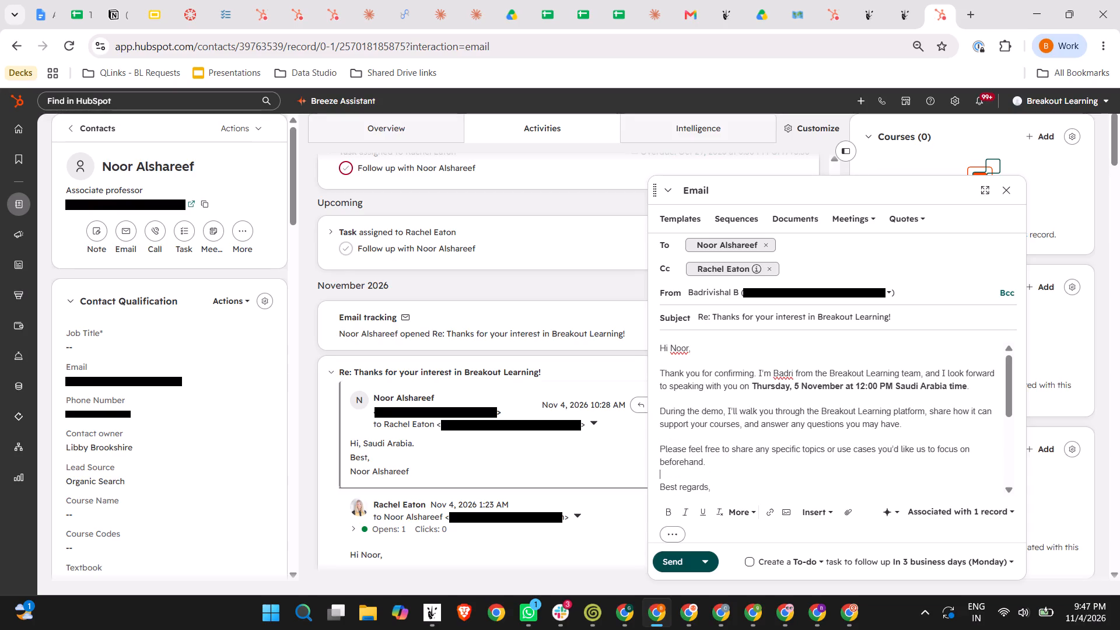
# Extend "Thank you for confirming" with "the time for meeting with my wonderful colleague Rachel".
pyautogui.click(754, 373)
pyautogui.press('space')
pyautogui.write('tiem ti')
pyautogui.press('BackSpace')
pyautogui.press('BackSpace')
pyautogui.press('BackSpace')
pyautogui.press('BackSpace')
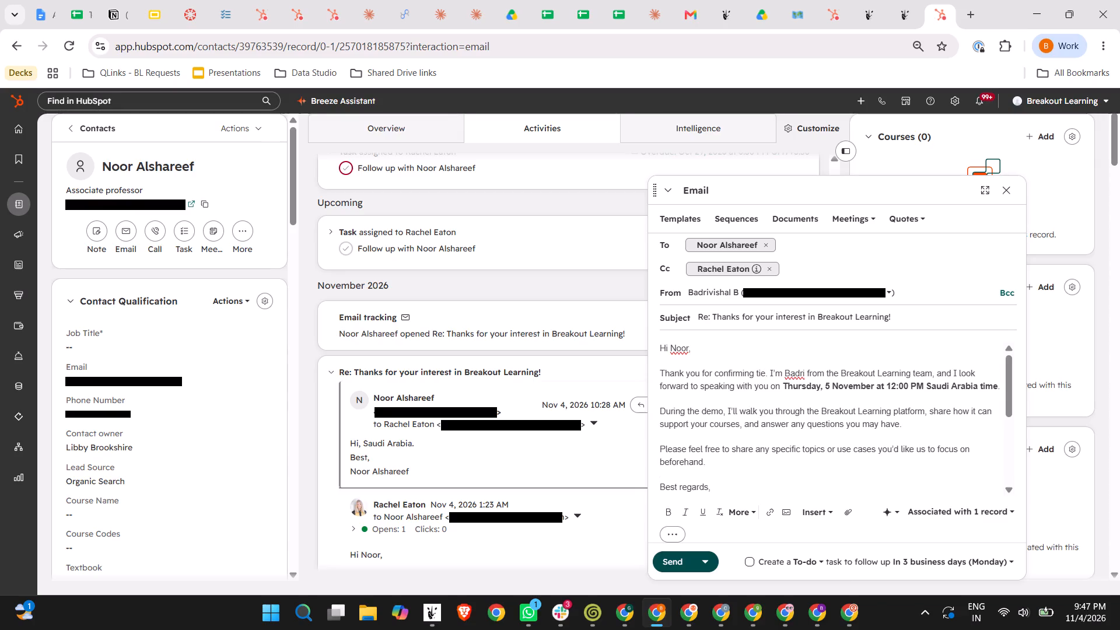
pyautogui.press('space')
pyautogui.write('tim')
pyautogui.press('BackSpace')
pyautogui.press('BackSpace')
pyautogui.press('BackSpace')
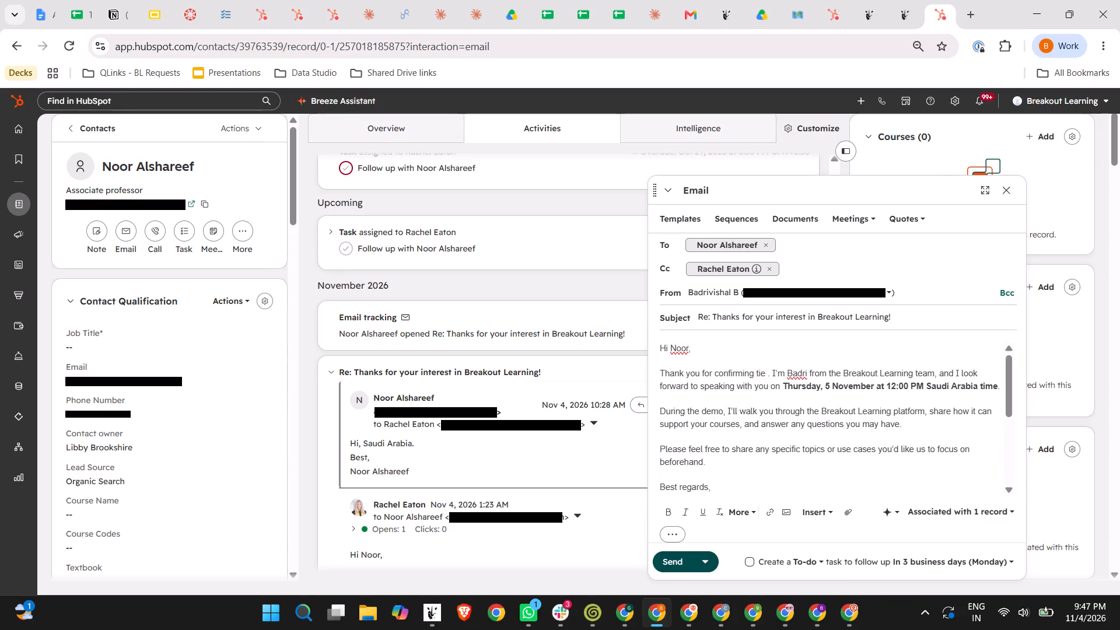
pyautogui.press('BackSpace')
pyautogui.press('BackSpace')
pyautogui.press('BackSpace')
pyautogui.write('he time for meeting with R')
pyautogui.press('BackSpace')
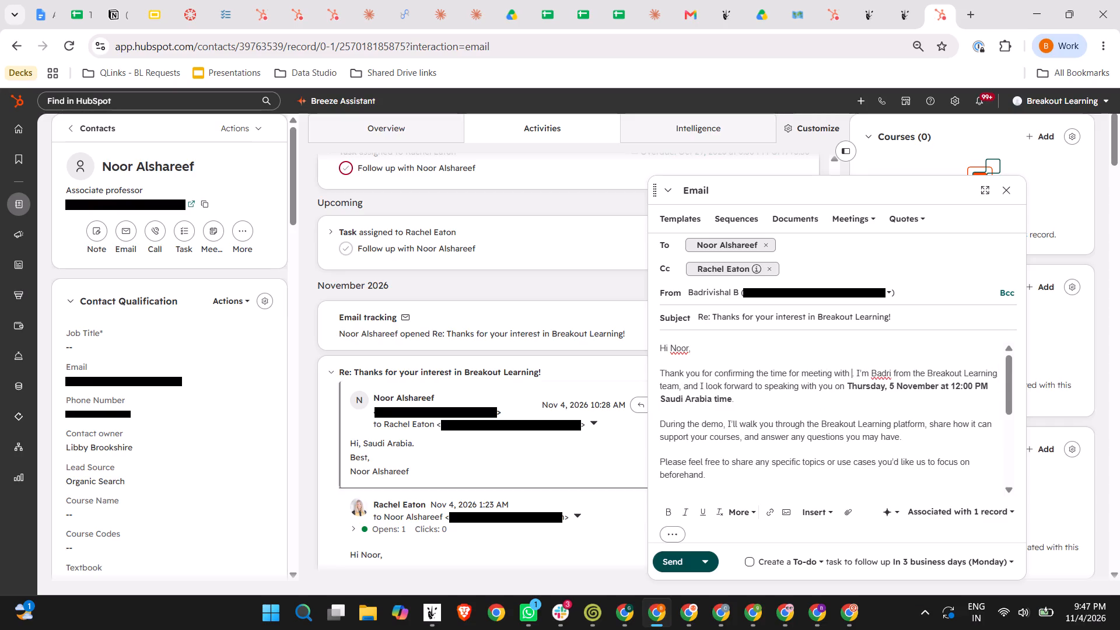
pyautogui.write('my wonderful colleague Rachel')
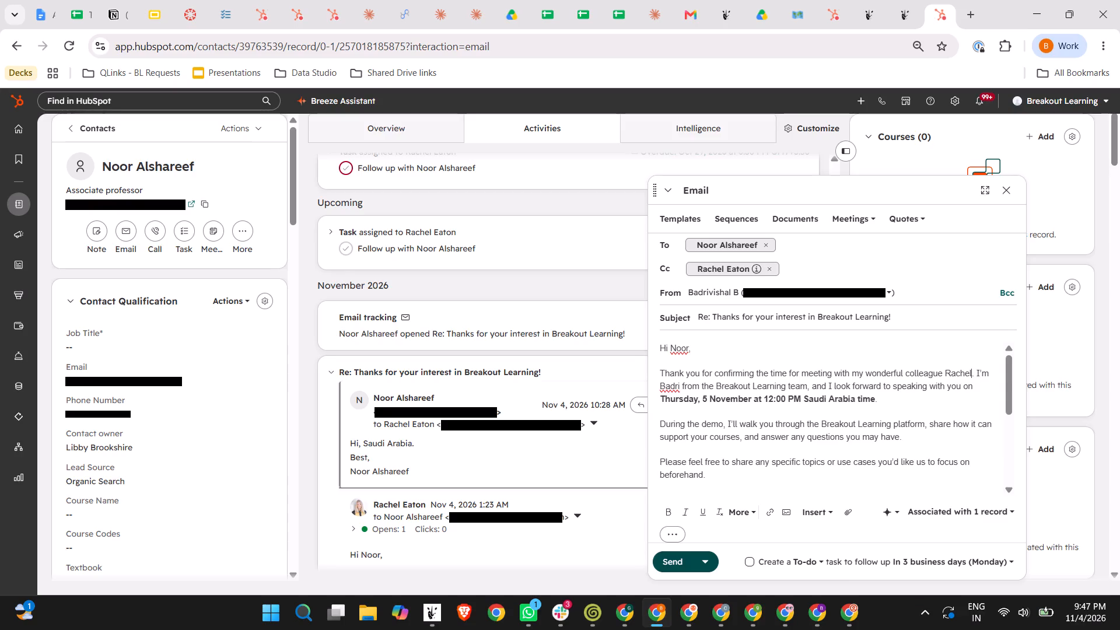
# Add a separate opening line between the greeting and the thank-you paragraph reading "Hope you are doing well".
pyautogui.scroll(-1, 747, 393)
pyautogui.scroll(2, 779, 401)
pyautogui.scroll(-1, 779, 401)
pyautogui.scroll(3, 762, 398)
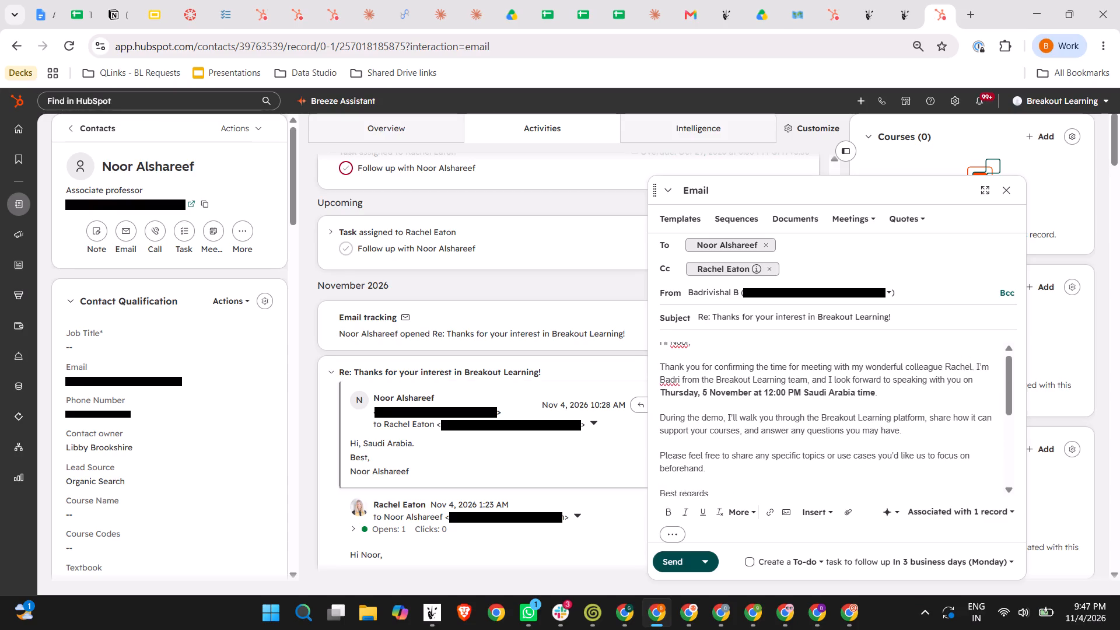
pyautogui.click(723, 343)
pyautogui.hotkey('shift', 'Return')
pyautogui.hotkey('shift', 'Return')
pyautogui.write('hope you')
pyautogui.press('BackSpace')
pyautogui.press('BackSpace')
pyautogui.press('BackSpace')
pyautogui.press('BackSpace')
pyautogui.press('BackSpace')
pyautogui.press('BackSpace')
pyautogui.press('BackSpace')
pyautogui.press('BackSpace')
pyautogui.write('Hope you aredo')
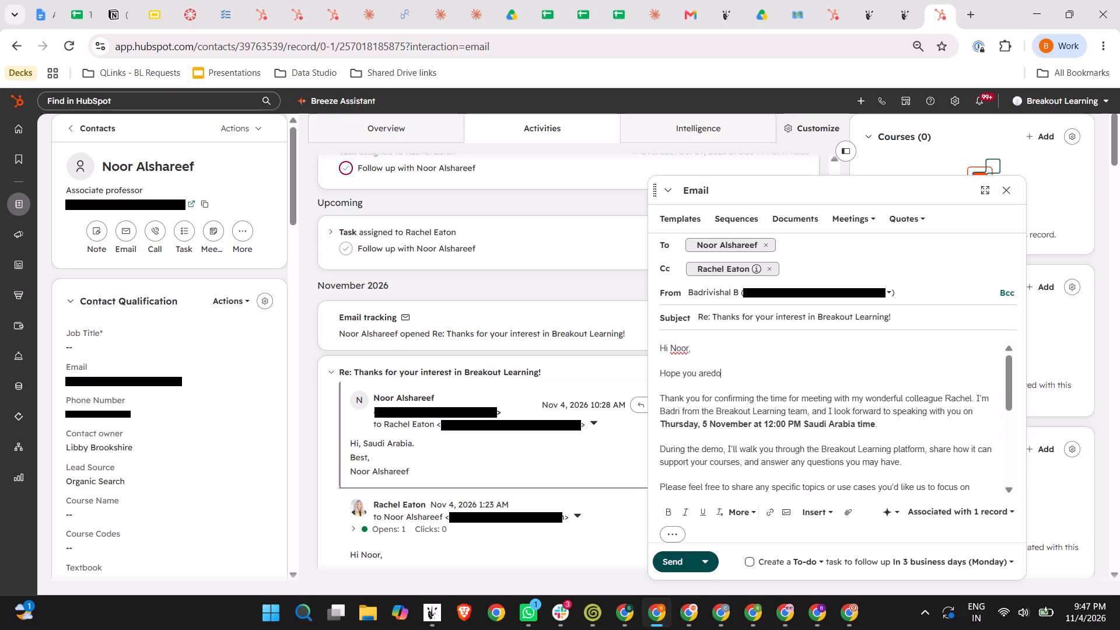
pyautogui.press('BackSpace')
pyautogui.press('space')
pyautogui.press('BackSpace')
pyautogui.press('BackSpace')
pyautogui.press('space')
pyautogui.write('doing wel')
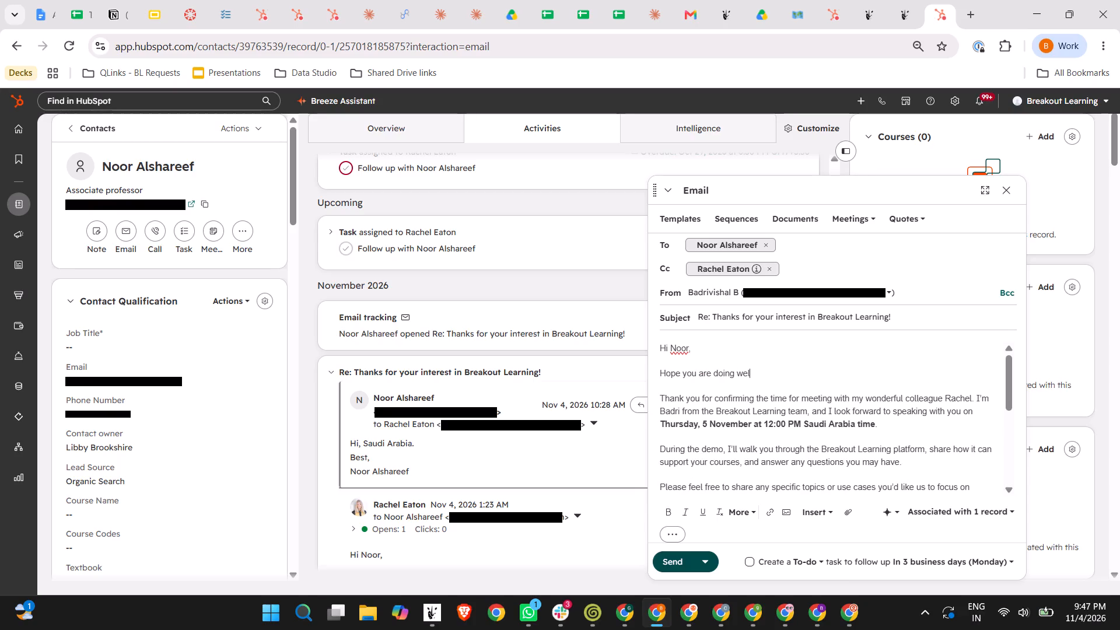
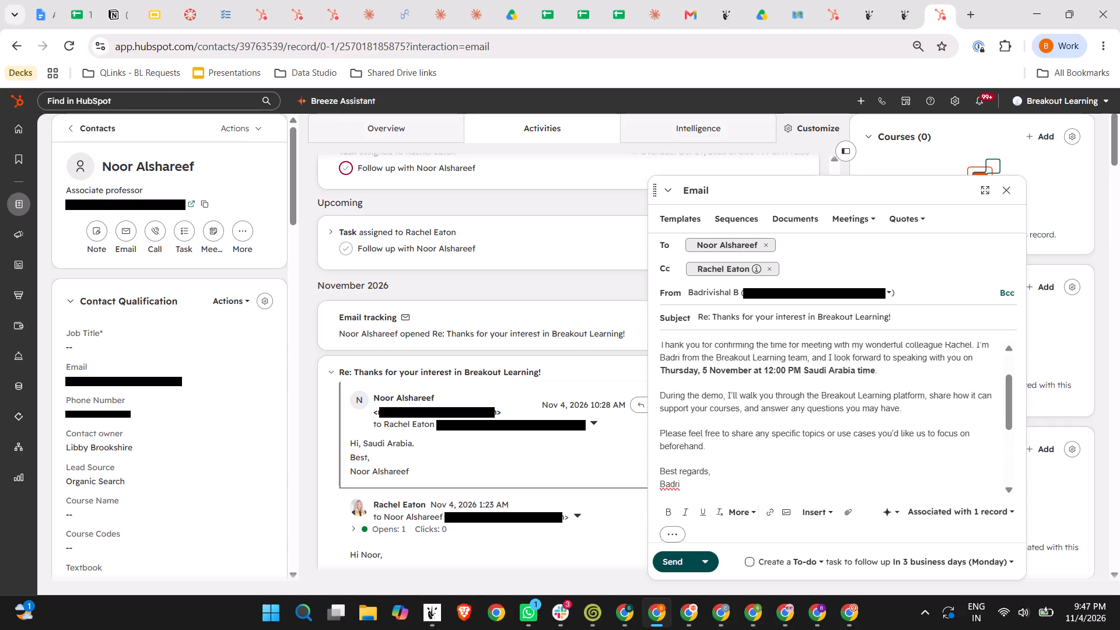
# Check the reply draft from greeting to sign-off and send it to the contact with the colleague in Cc.
pyautogui.scroll(2, 787, 393)
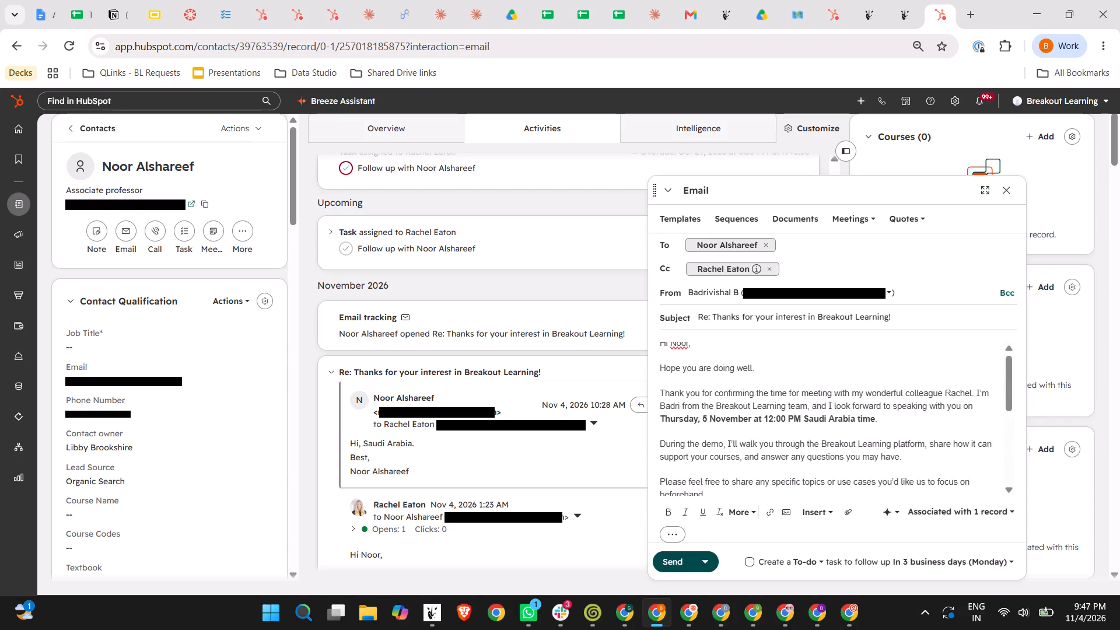
pyautogui.scroll(1, 787, 393)
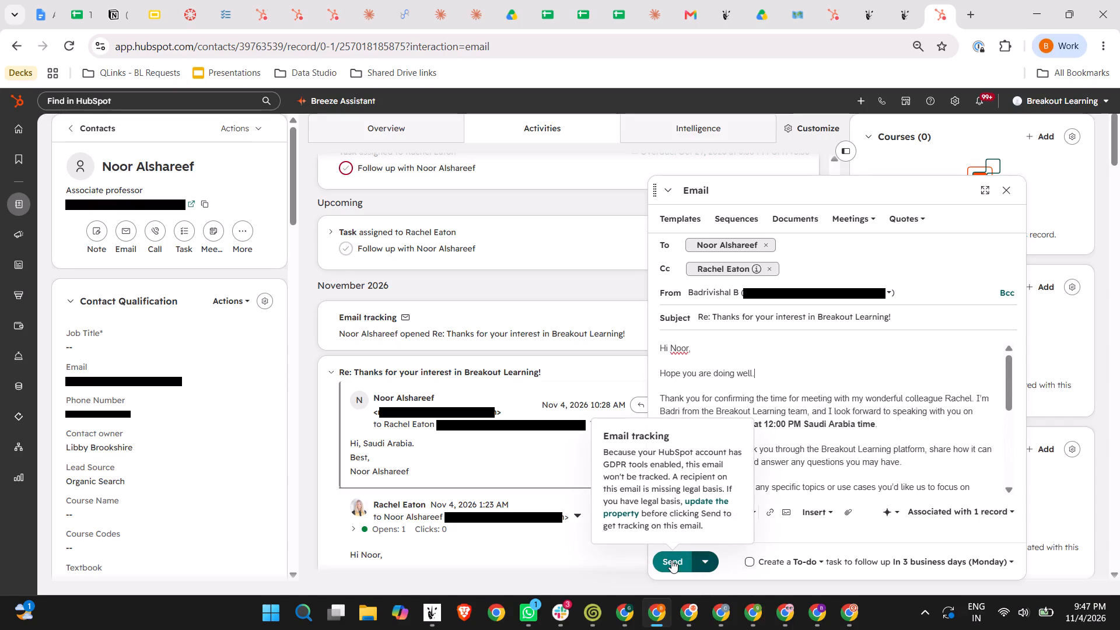
pyautogui.scroll(-1, 874, 395)
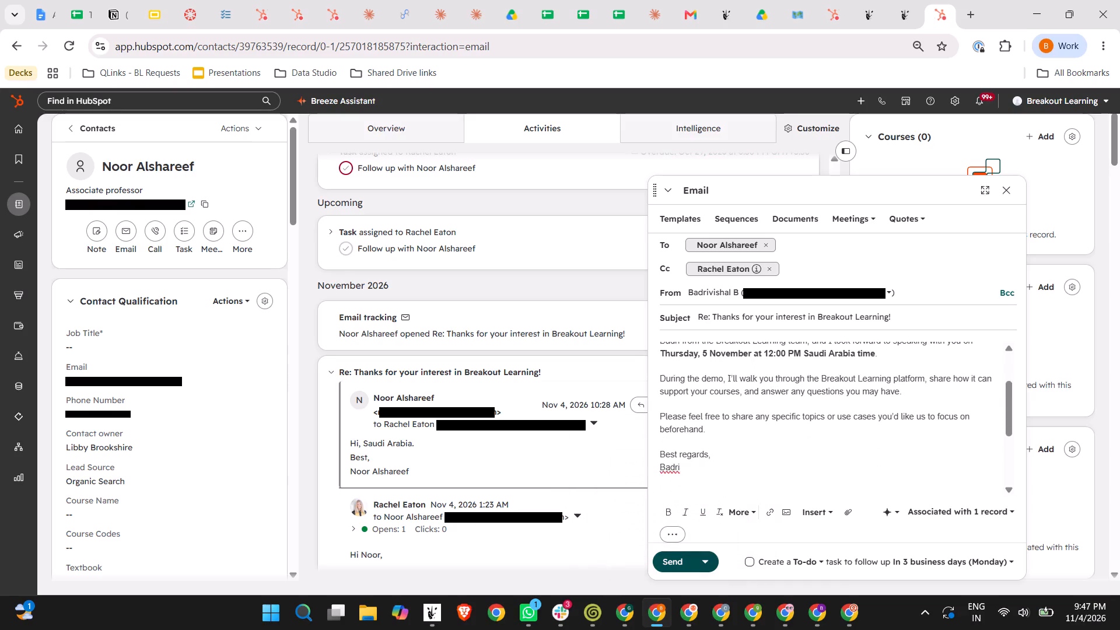
pyautogui.scroll(6, 874, 395)
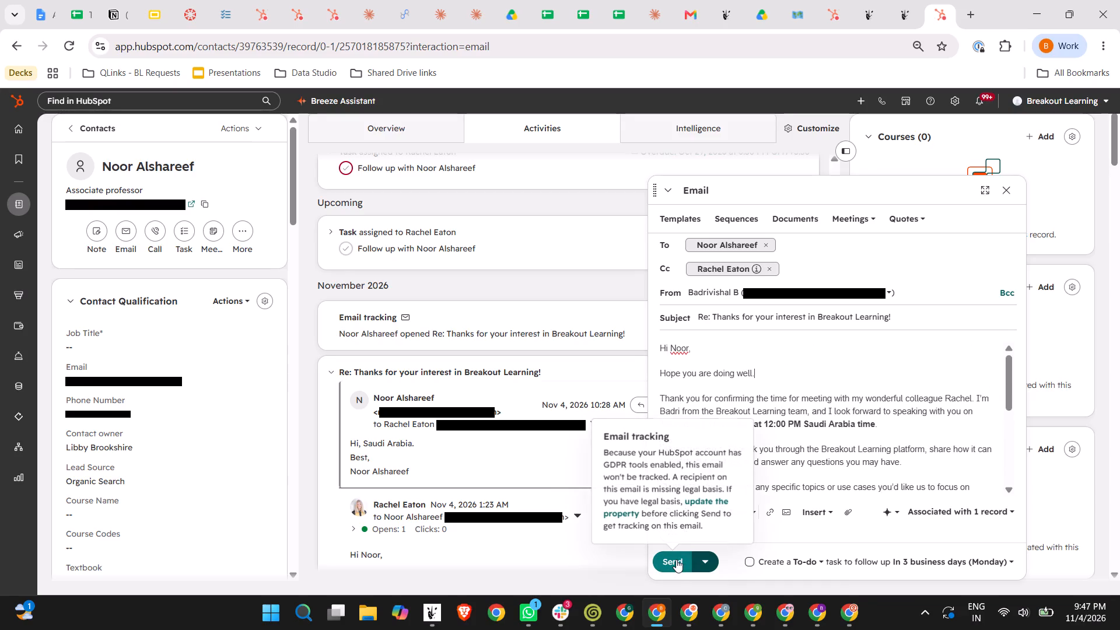
pyautogui.click(676, 559)
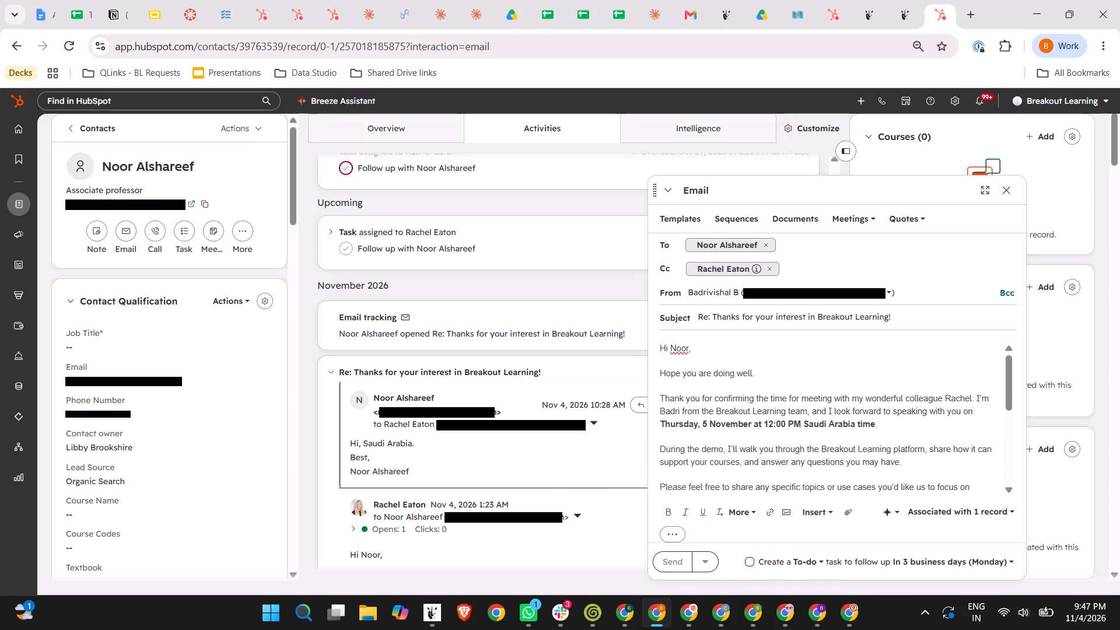
pyautogui.scroll(-3, 800, 416)
pyautogui.scroll(3, 800, 416)
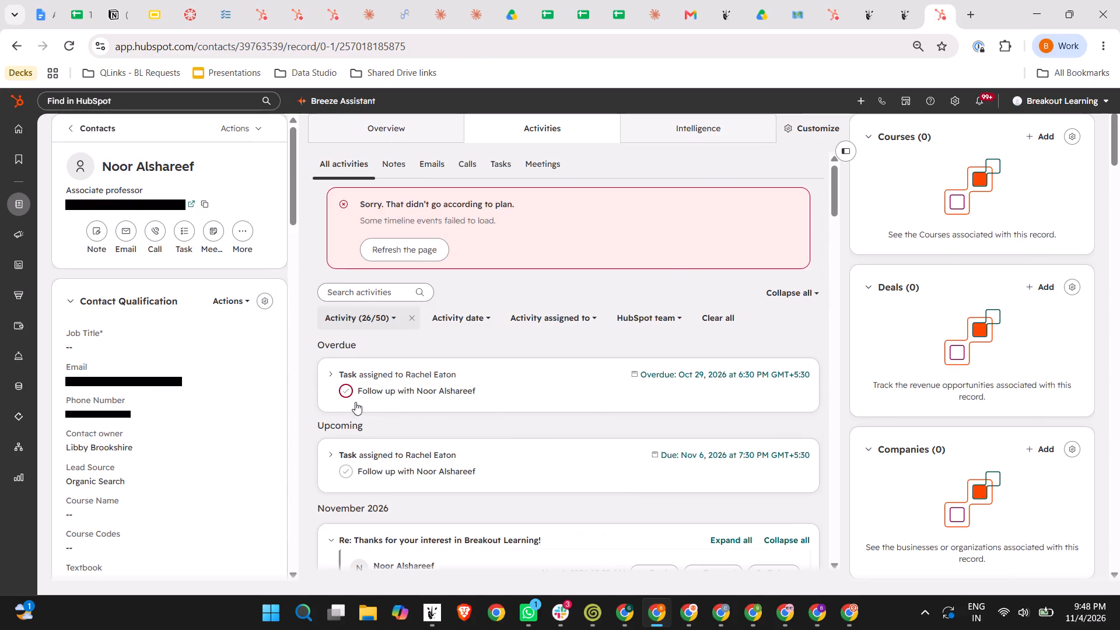
# Mark the overdue follow-up task due Oct 29, 2026 as completed in the contact's activities.
pyautogui.click(352, 399)
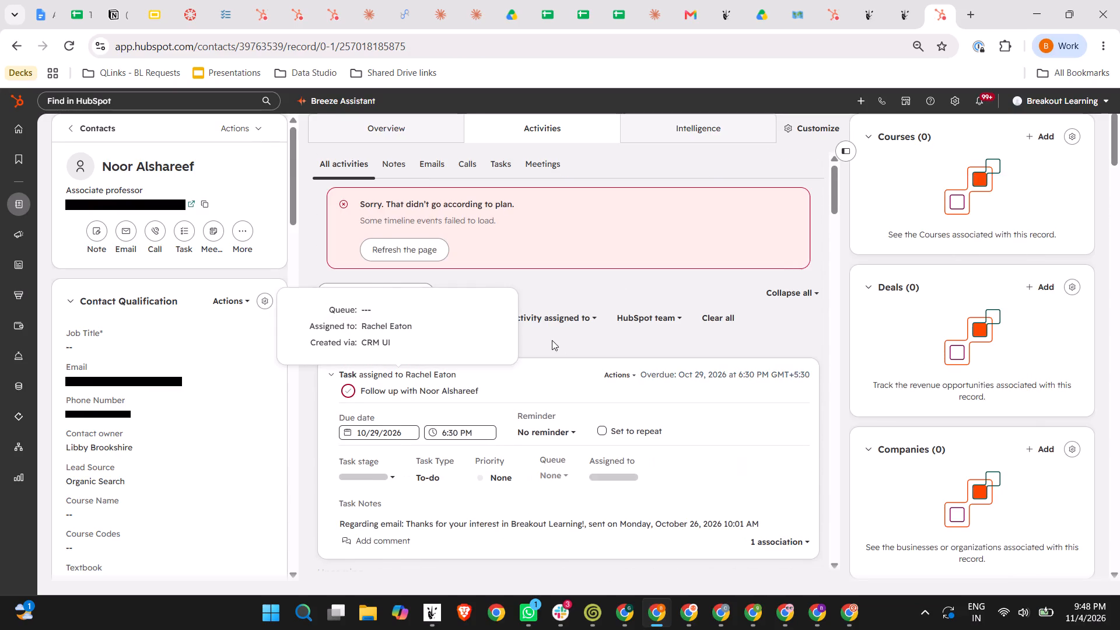
pyautogui.click(348, 389)
pyautogui.scroll(-2, 544, 299)
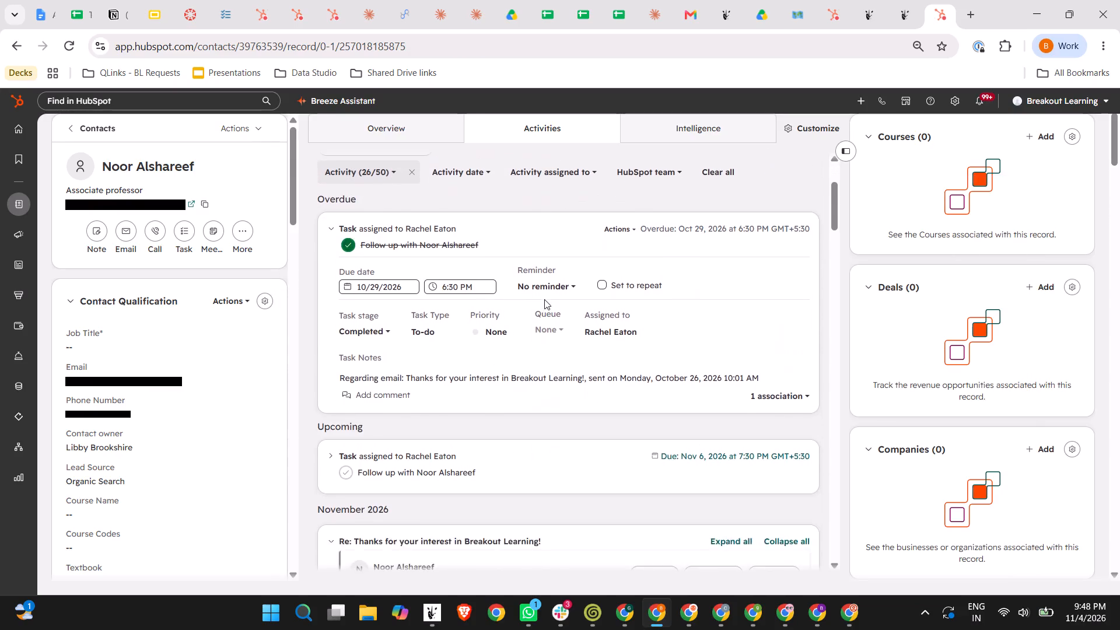
pyautogui.scroll(-4, 544, 299)
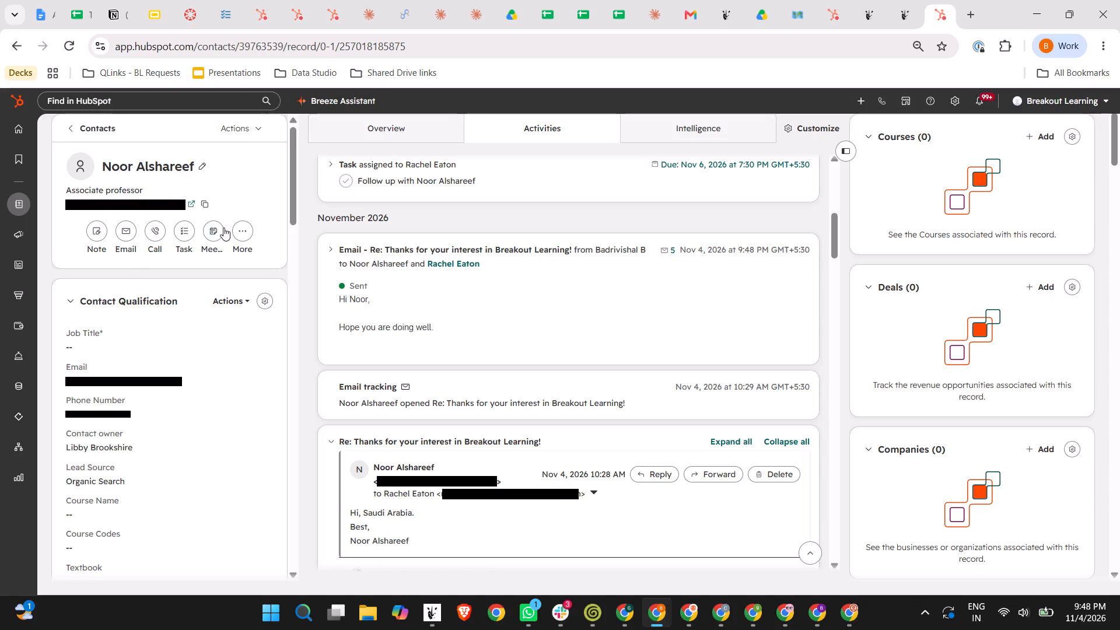
# Start scheduling a new meeting from the contact's record.
pyautogui.click(216, 227)
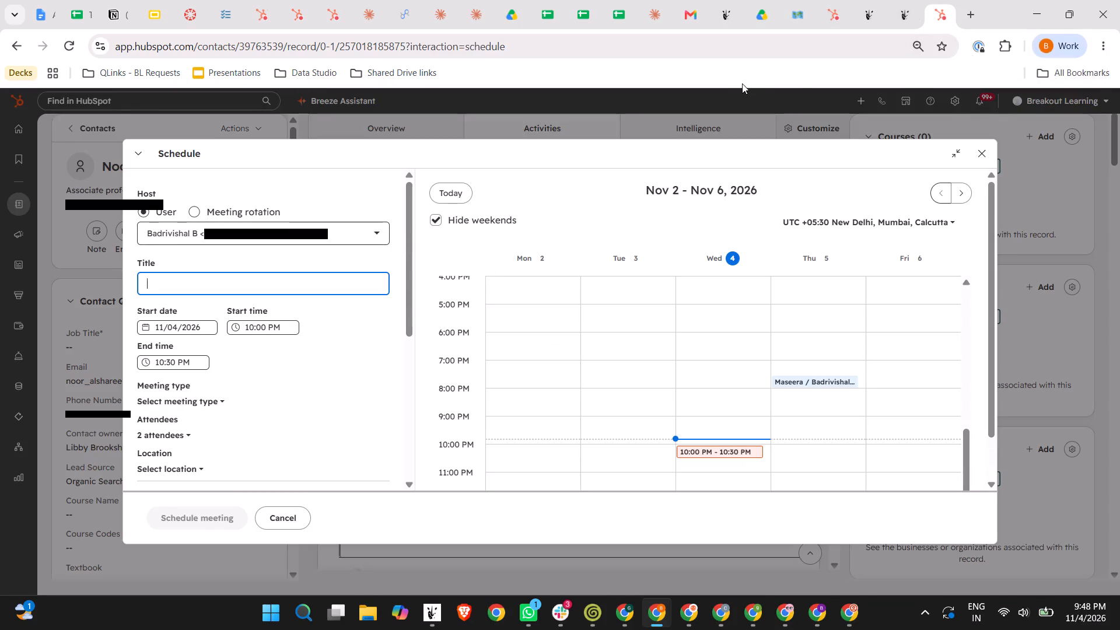
# In the other HubSpot tab, search for "sarah", open the IMD contact and view her past Breakout Learning Demo meeting as a reference.
pyautogui.click(846, 0)
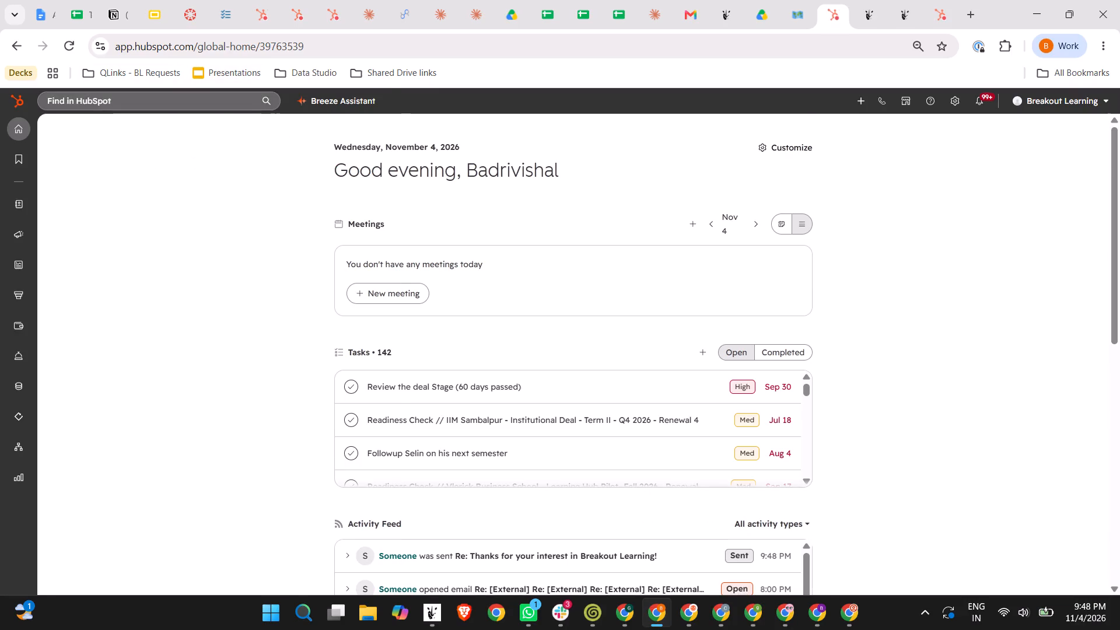
pyautogui.click(163, 105)
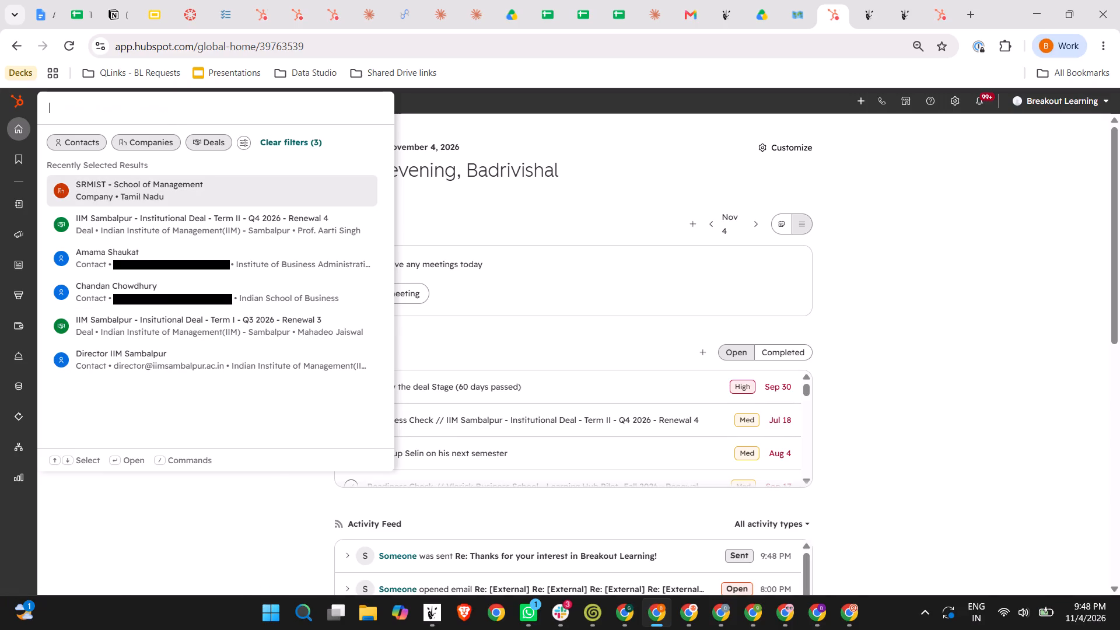
pyautogui.write('sarah')
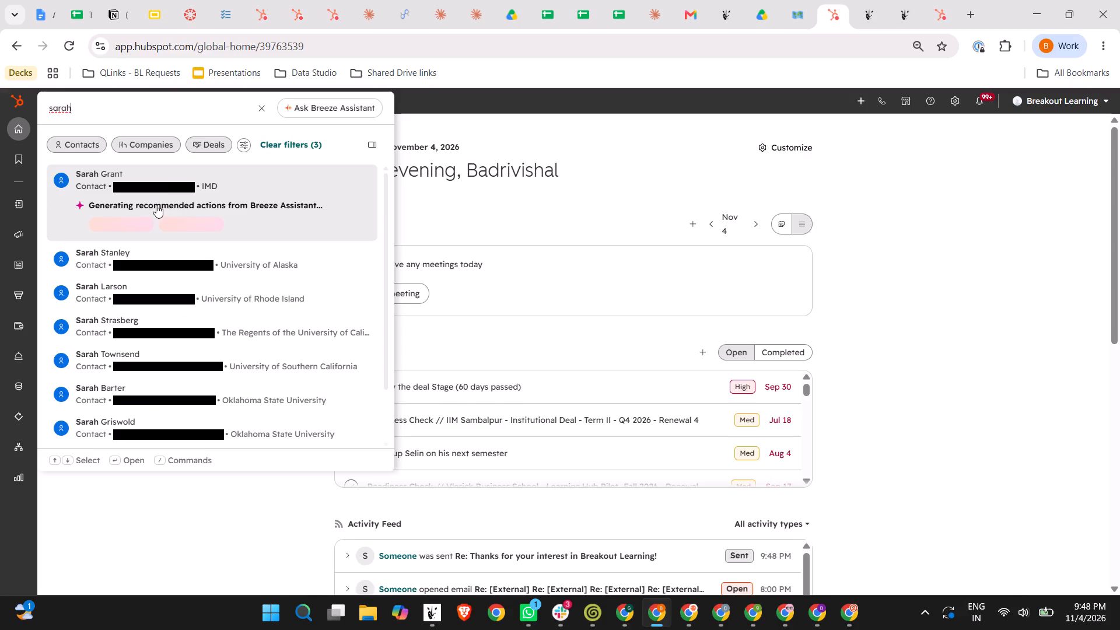
pyautogui.click(169, 183)
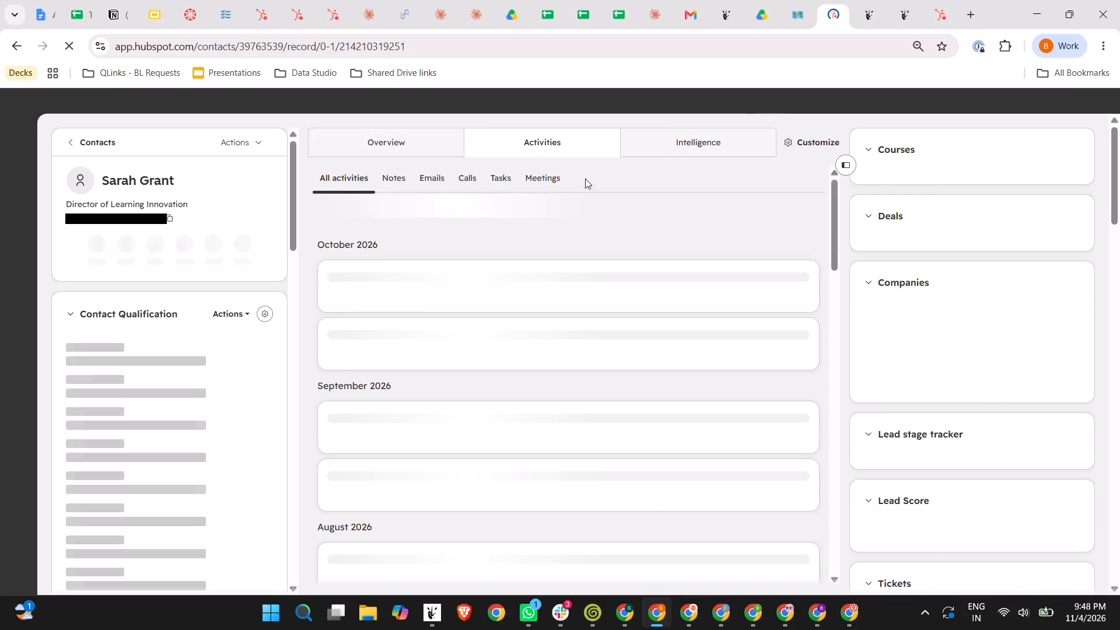
pyautogui.click(546, 178)
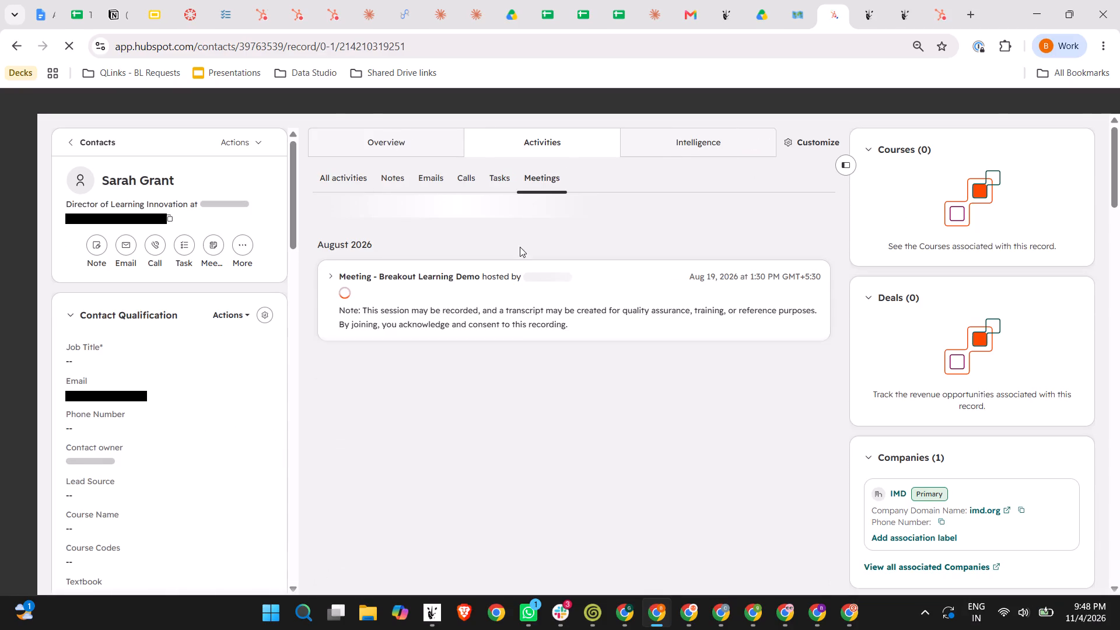
pyautogui.click(545, 321)
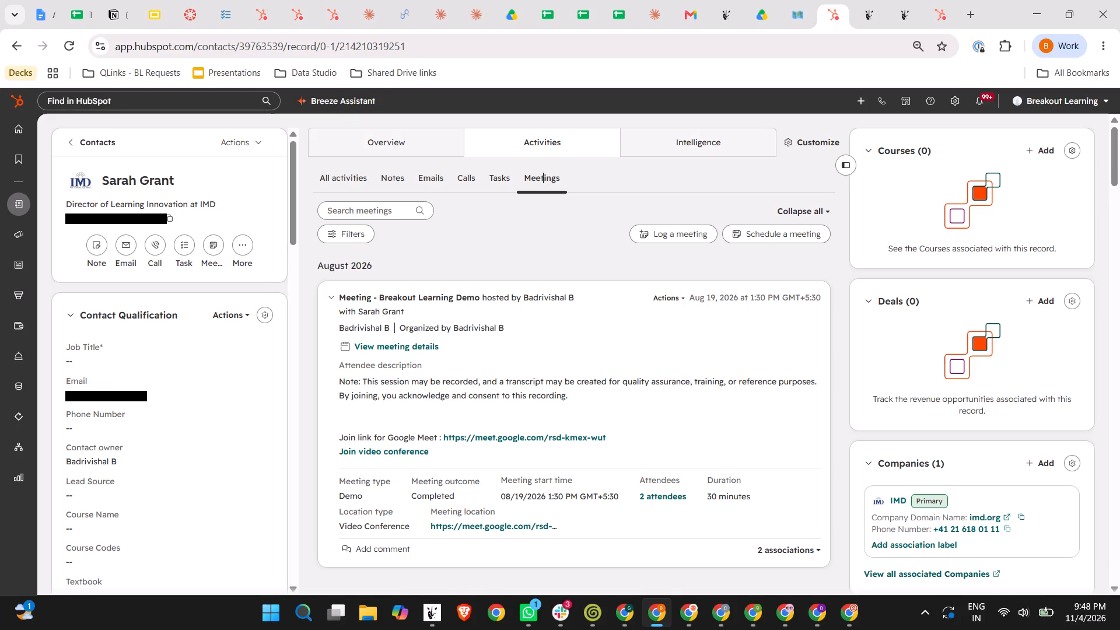
# Switch to the Breakout Learning app, go through the Live, Completed and Upcoming demos, and open a new Schedule Demo form.
pyautogui.click(433, 614)
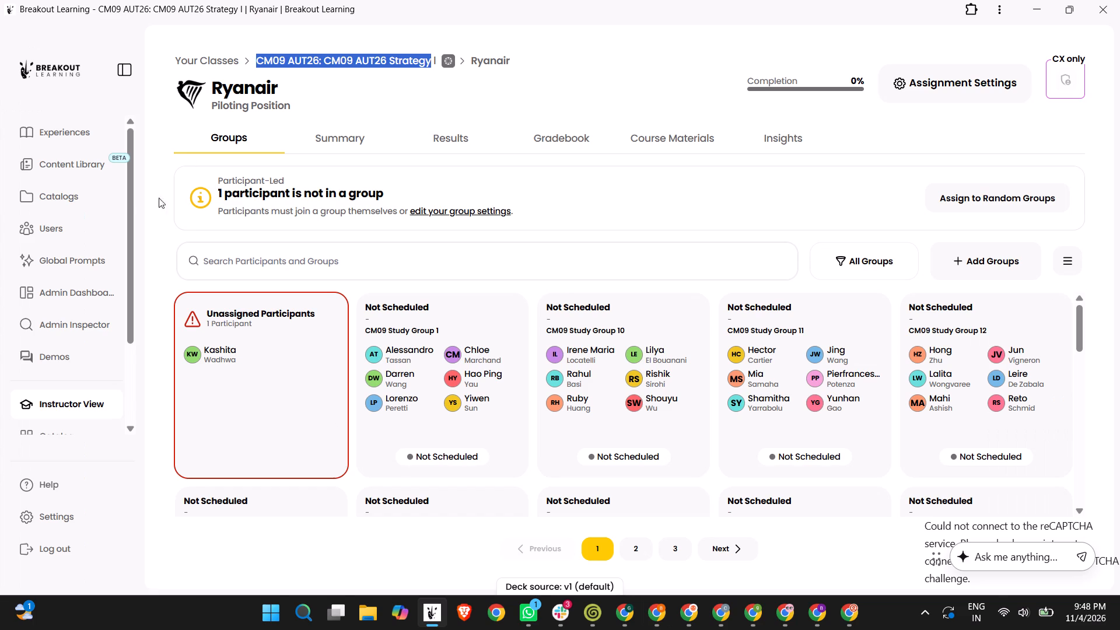
pyautogui.click(94, 355)
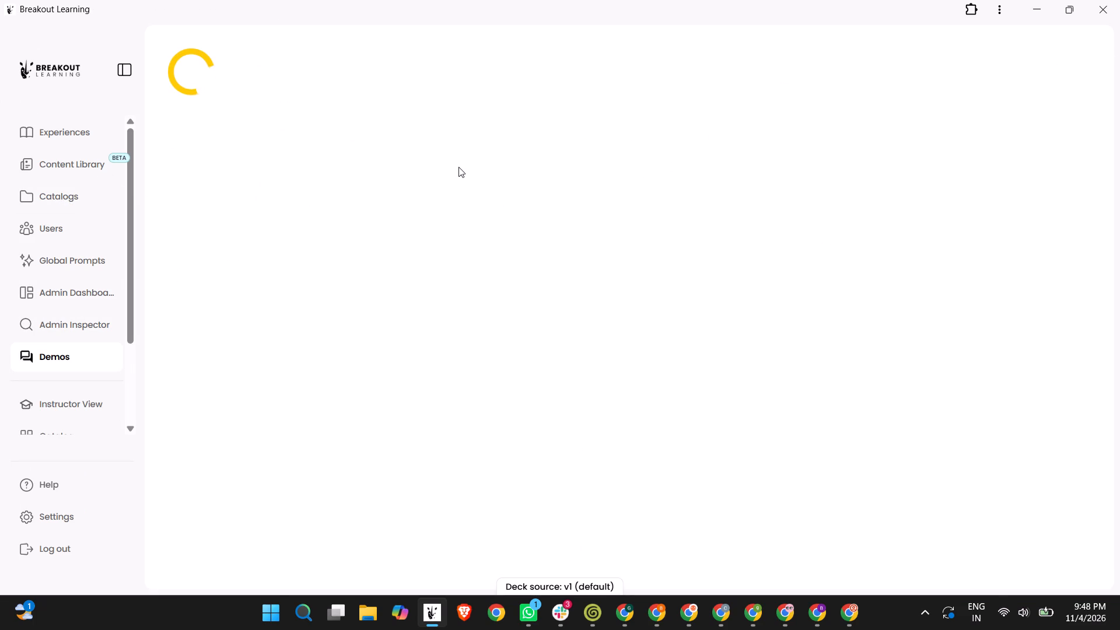
pyautogui.click(334, 129)
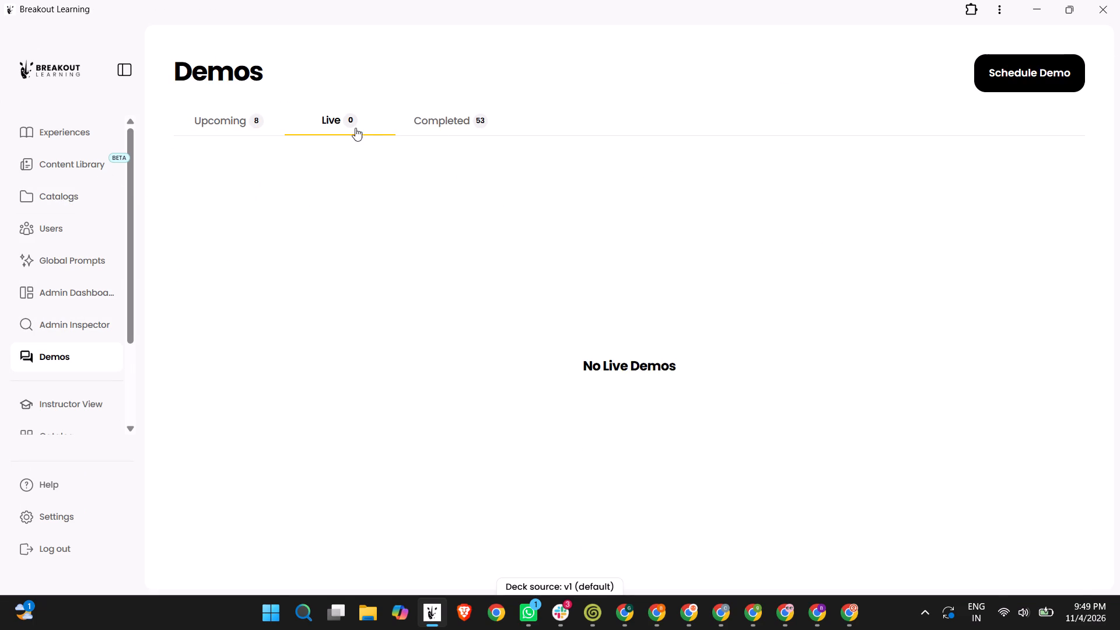
pyautogui.click(444, 124)
pyautogui.click(214, 122)
pyautogui.click(1053, 71)
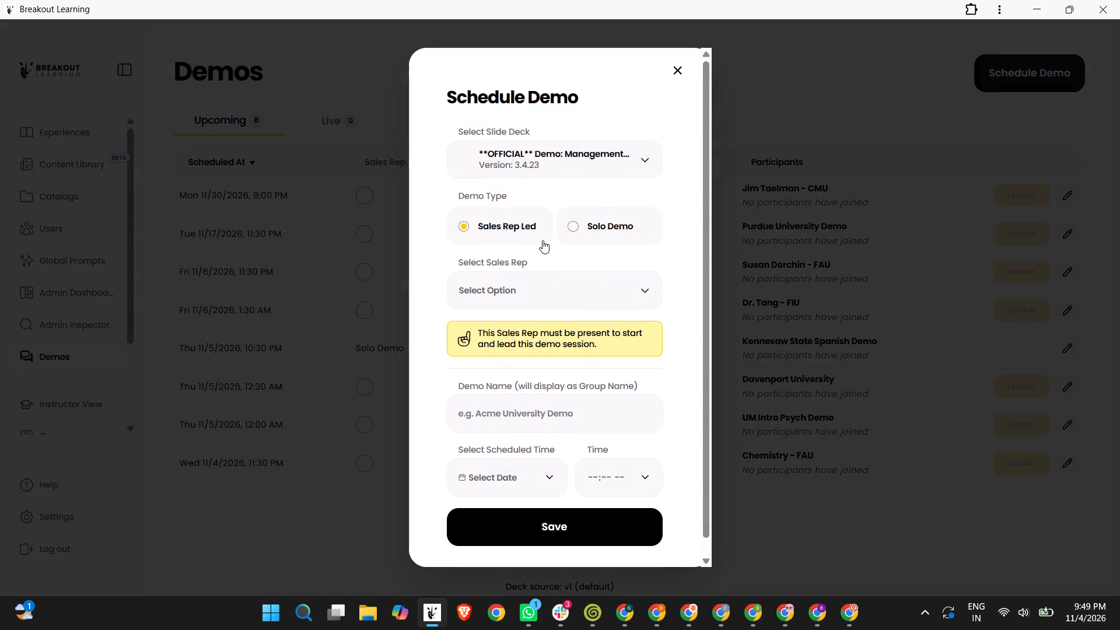
# Search Google in a new browser tab for "12pm saudi time to ist" to convert the demo time.
pyautogui.click(824, 611)
pyautogui.click(668, 610)
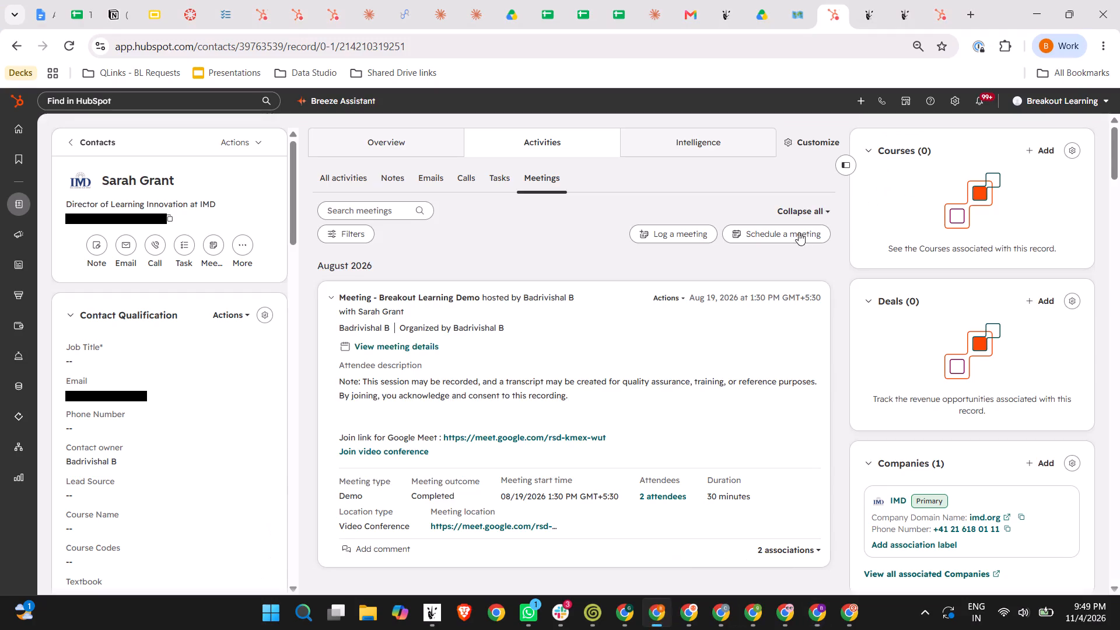
pyautogui.click(796, 0)
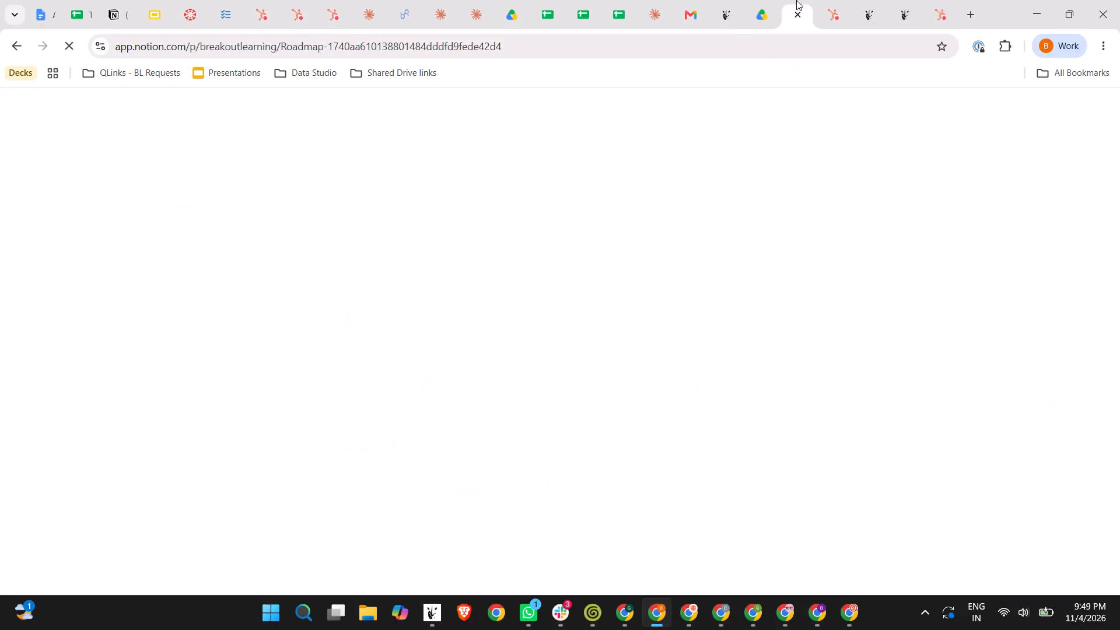
pyautogui.click(971, 12)
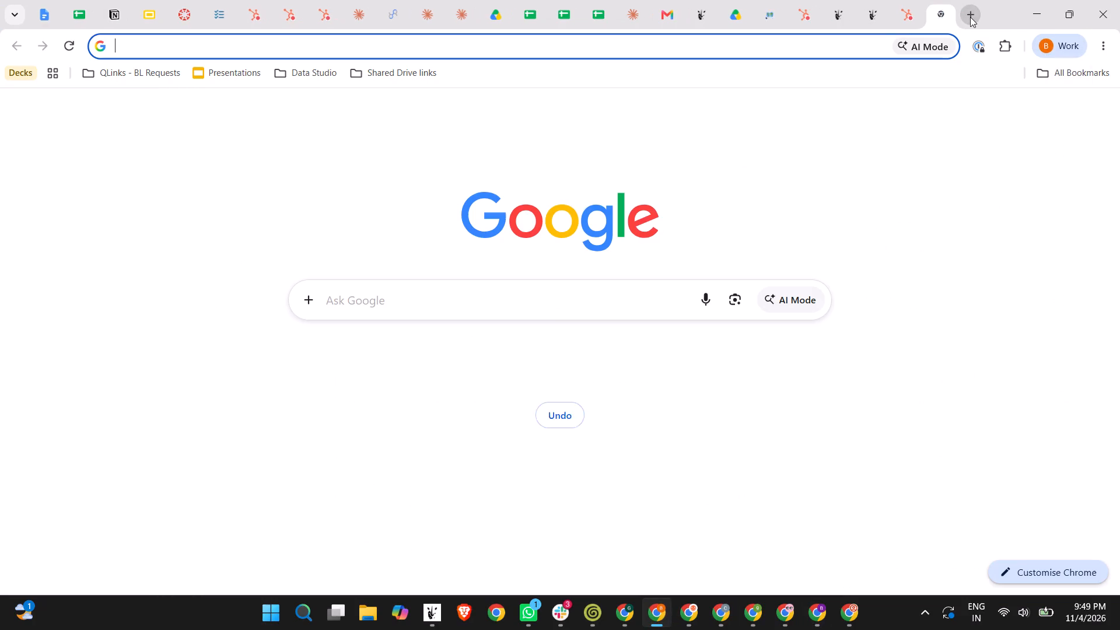
pyautogui.write('Demo')
pyautogui.press('BackSpace')
pyautogui.press('BackSpace')
pyautogui.press('BackSpace')
pyautogui.press('BackSpace')
pyautogui.press('BackSpace')
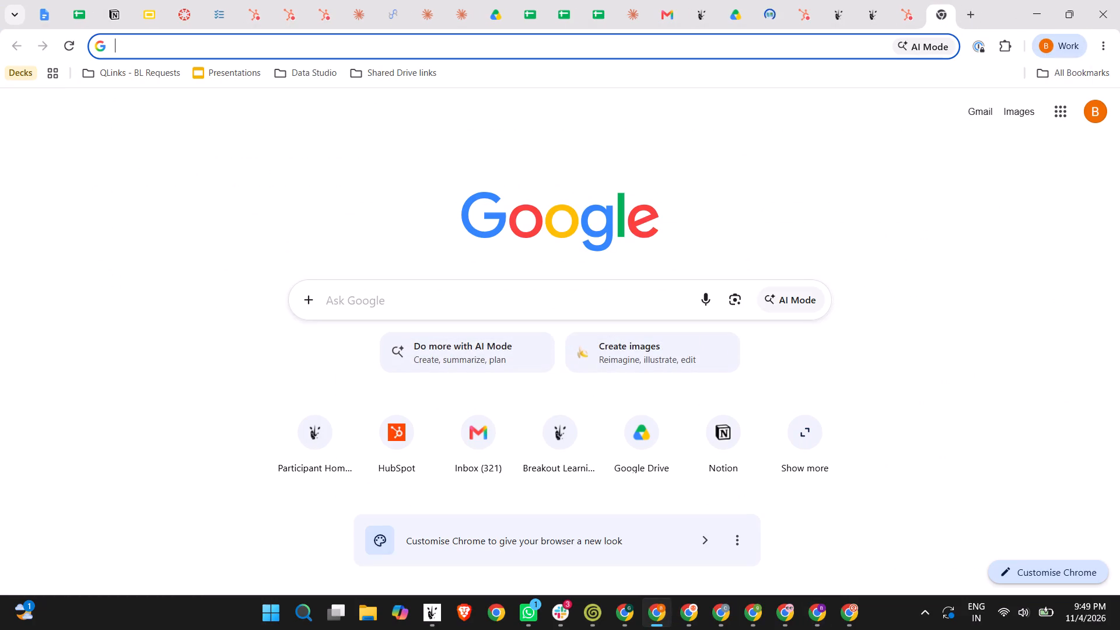
pyautogui.write('12P')
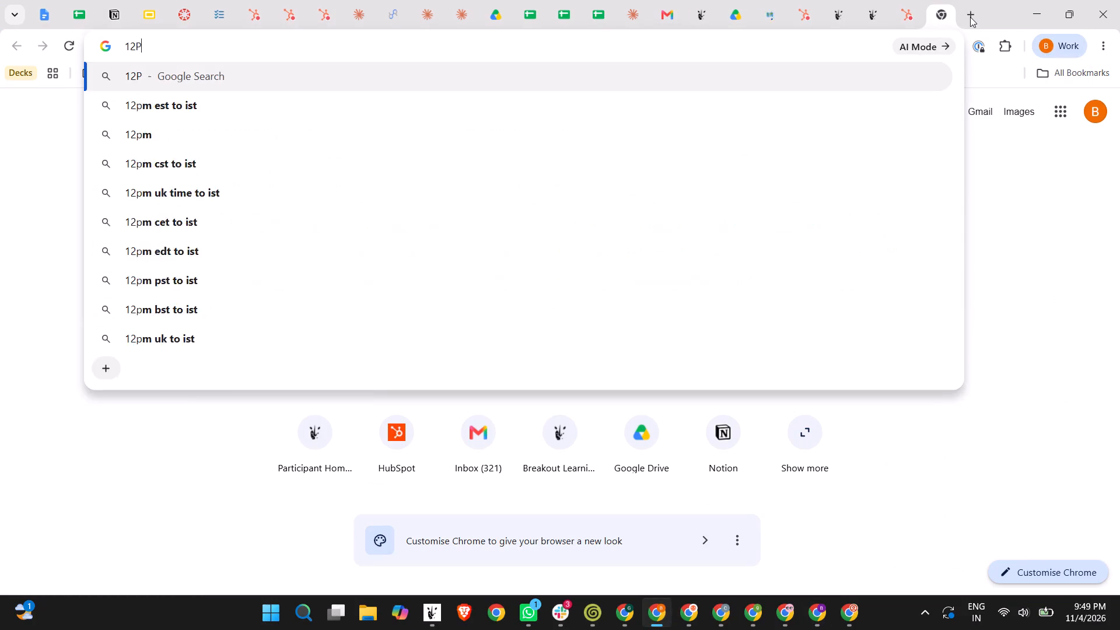
pyautogui.hotkey('shift', 'BackSpace')
pyautogui.write('AM')
pyautogui.press('BackSpace')
pyautogui.press('BackSpace')
pyautogui.press('BackSpace')
pyautogui.press('BackSpace')
pyautogui.write('De')
pyautogui.press('BackSpace')
pyautogui.press('BackSpace')
pyautogui.write('12PM Saudi')
pyautogui.press('space')
pyautogui.press('Return')
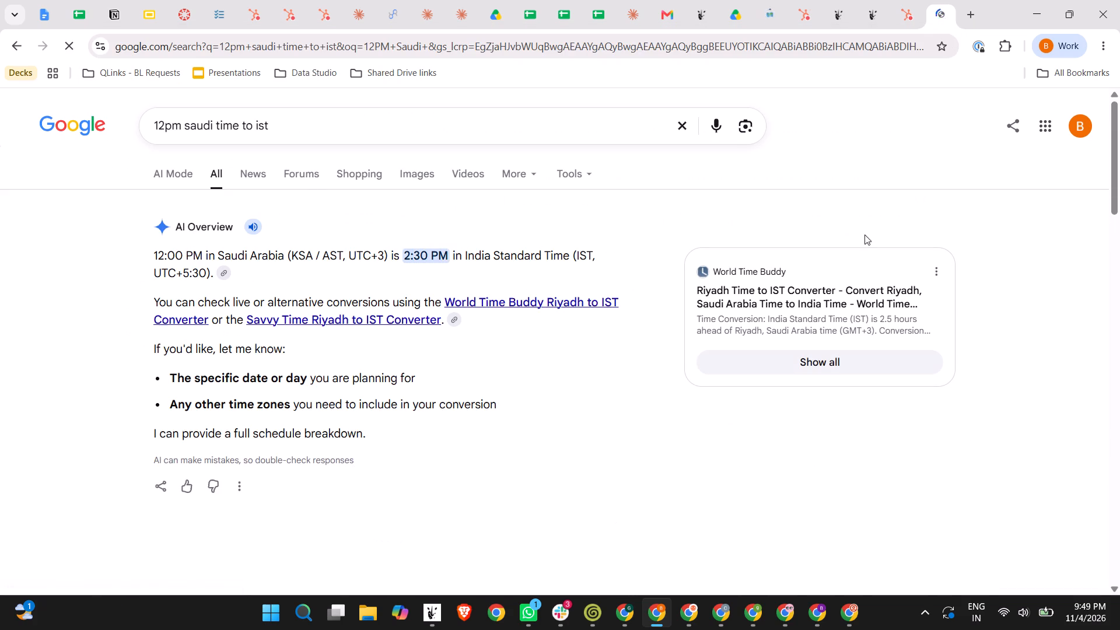
# Return to the contact's HubSpot meeting form and set the start date to 11/05/2026 and the start time to 2:30 PM.
pyautogui.click(1034, 5)
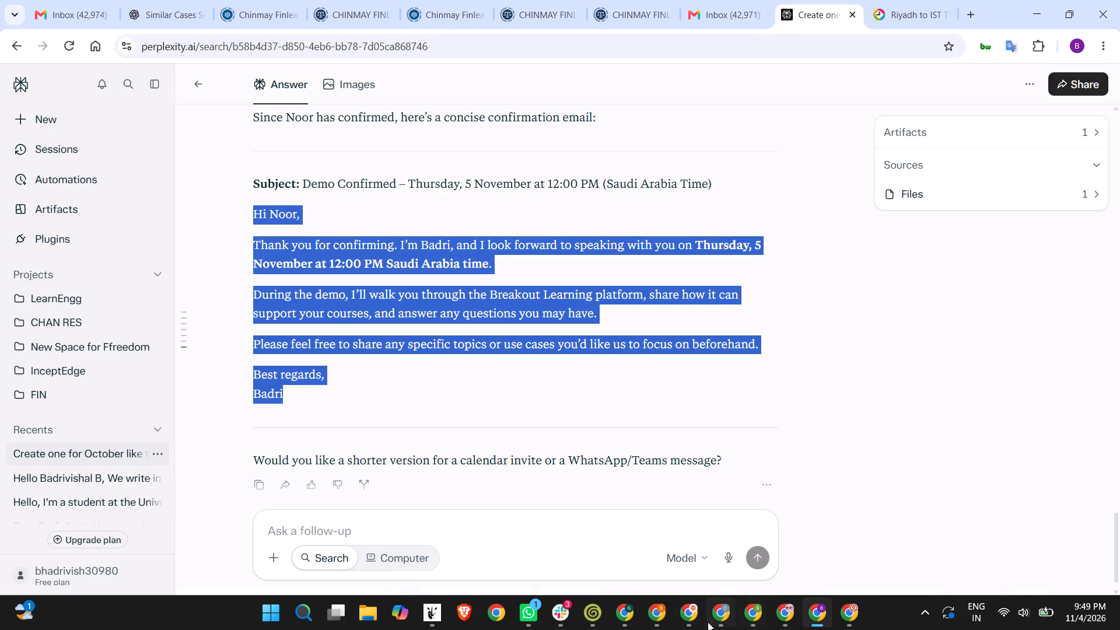
pyautogui.click(665, 611)
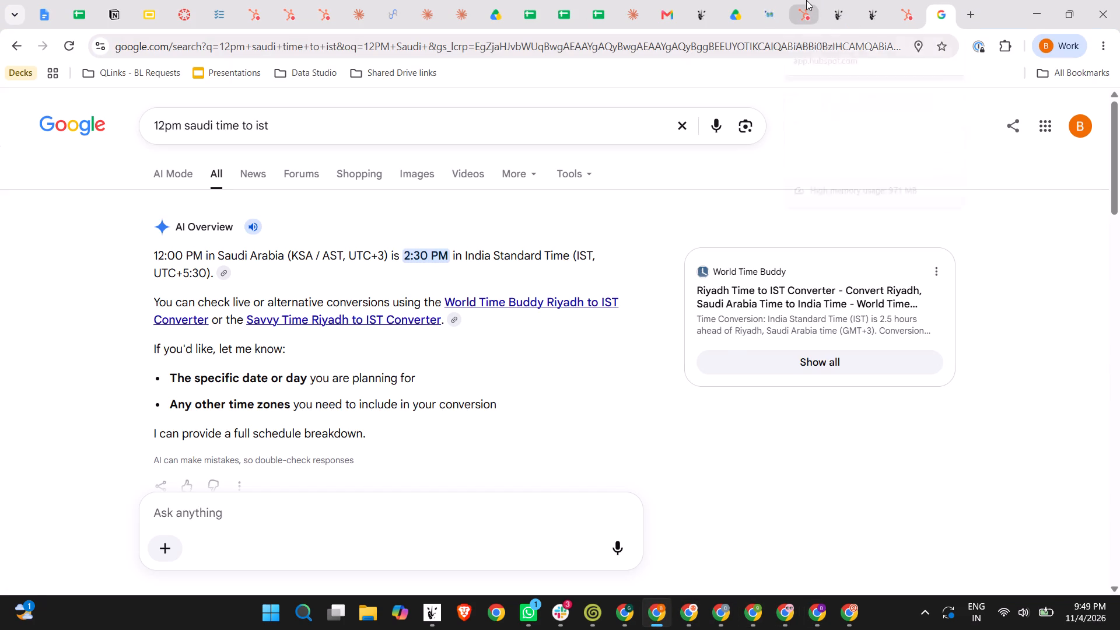
pyautogui.click(806, 0)
pyautogui.click(916, 0)
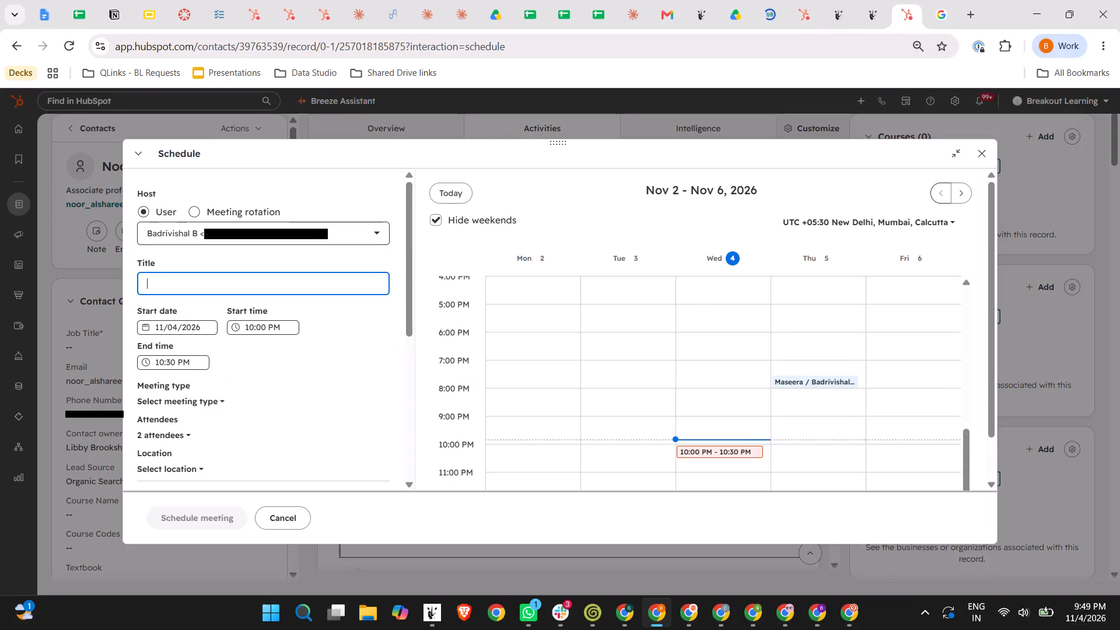
pyautogui.click(209, 323)
pyautogui.click(246, 403)
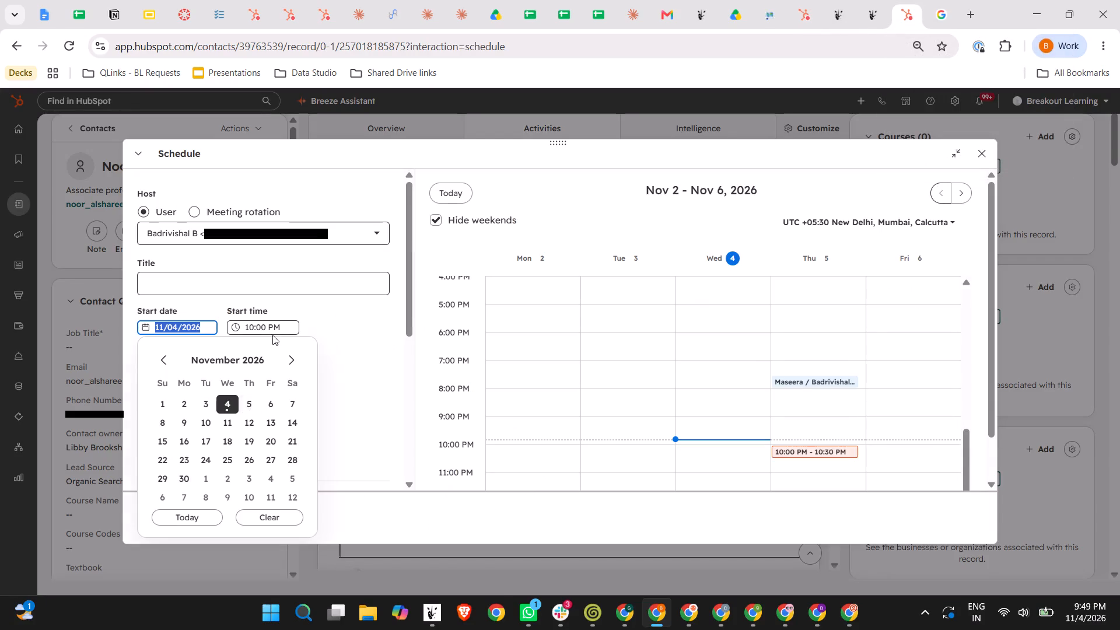
pyautogui.click(269, 327)
pyautogui.scroll(-2, 261, 399)
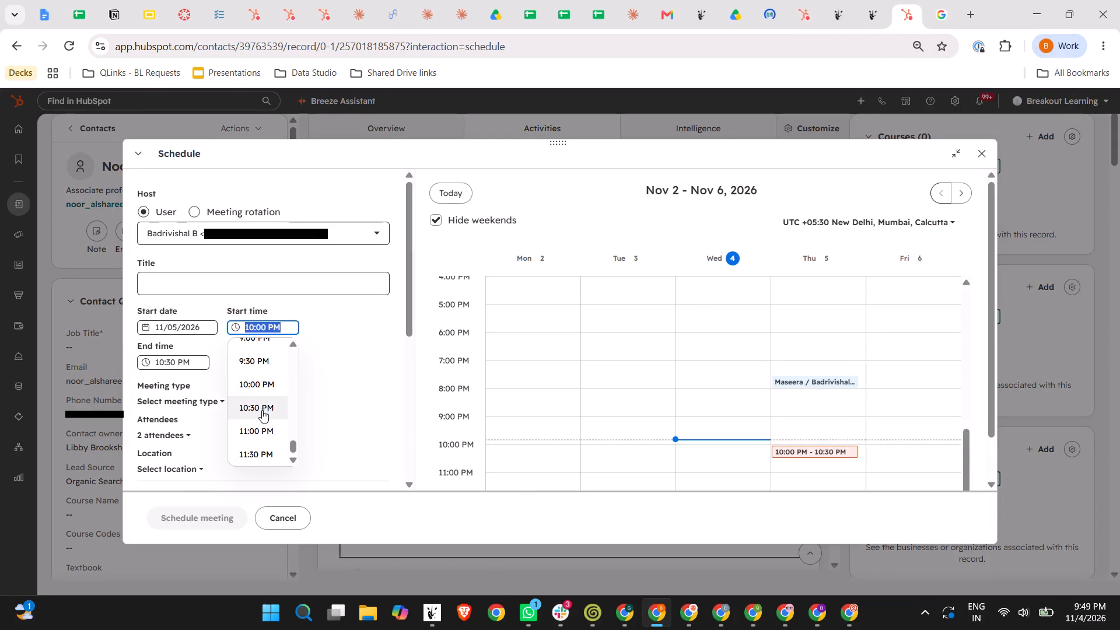
pyautogui.scroll(8, 267, 413)
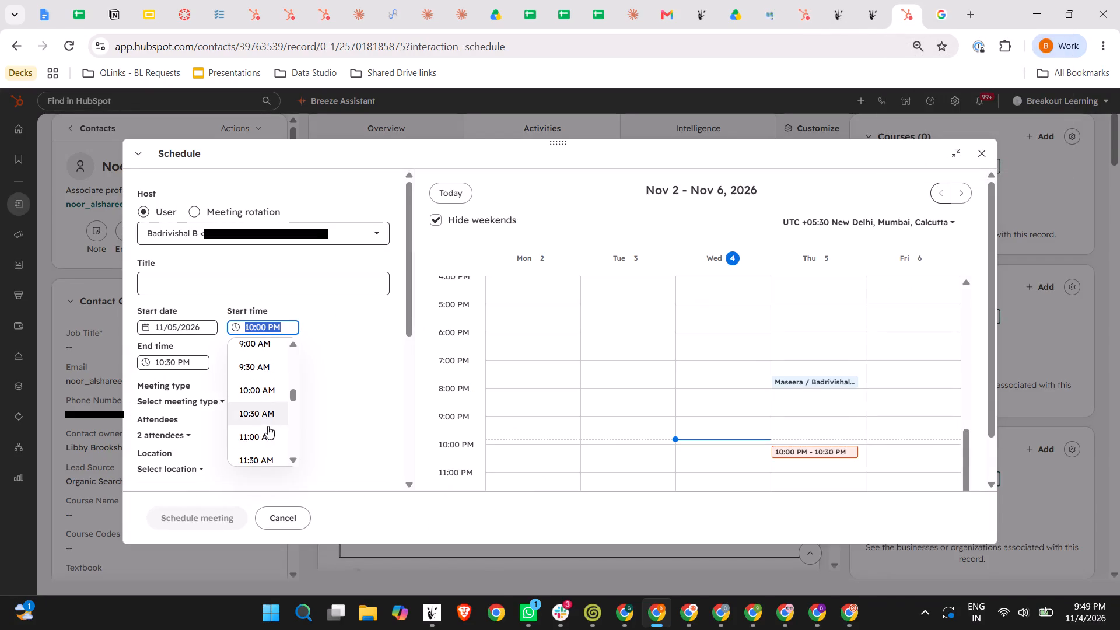
pyautogui.scroll(-2, 268, 433)
pyautogui.click(257, 453)
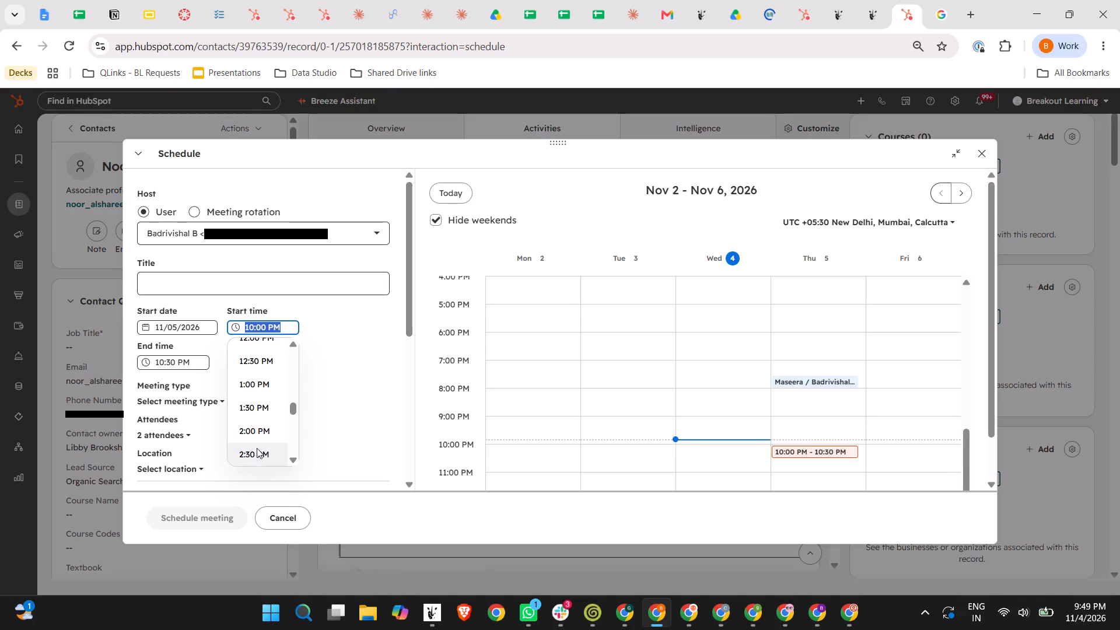
# Set the meeting type to Demo.
pyautogui.click(198, 407)
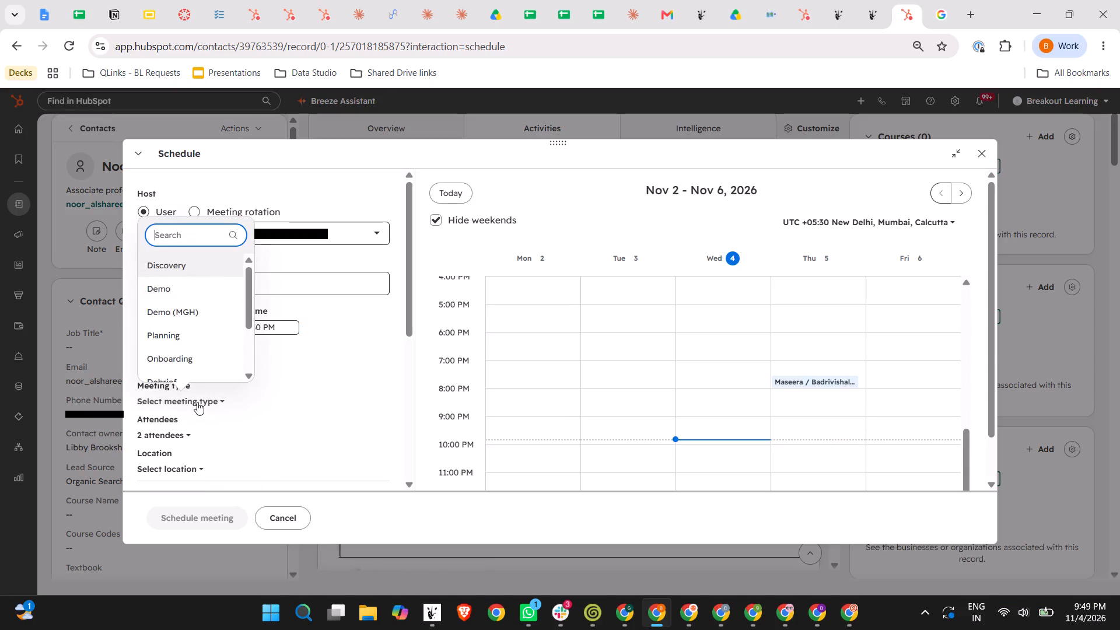
pyautogui.click(200, 277)
pyautogui.scroll(-2, 272, 358)
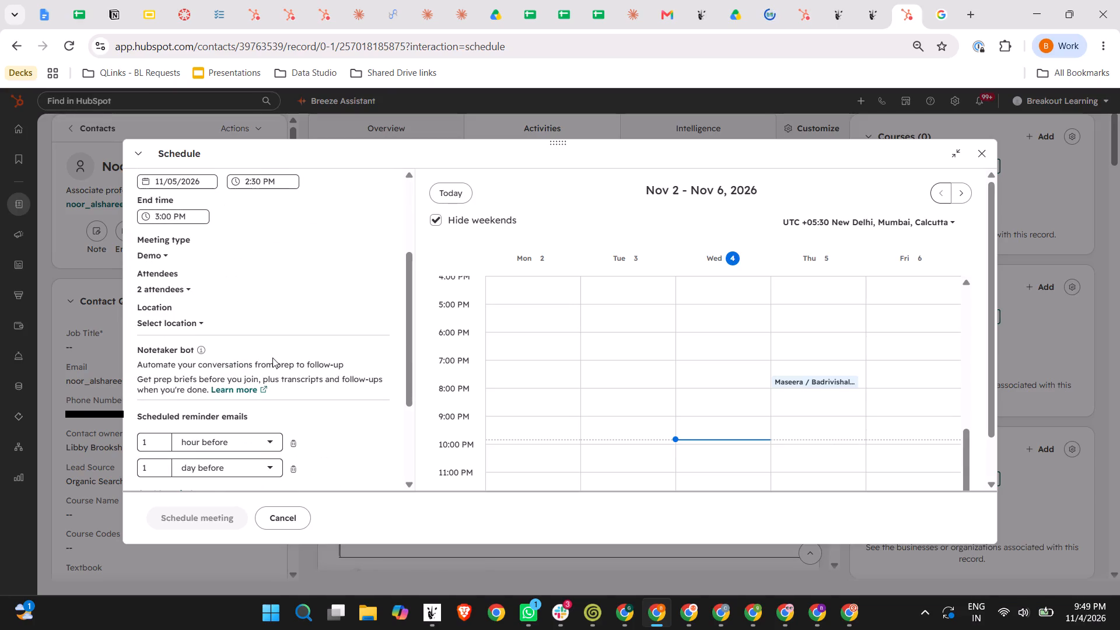
# Switch to the Breakout Learning app and set the new demo's scheduled date to 5 November 2026 and time to 02:30 PM.
pyautogui.click(424, 608)
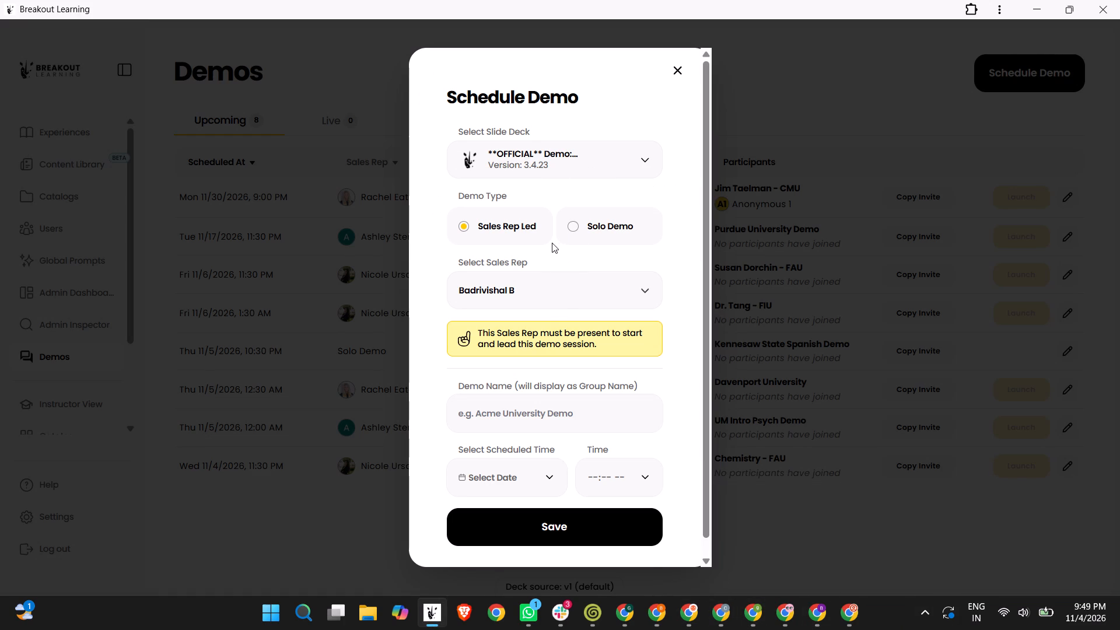
pyautogui.click(565, 153)
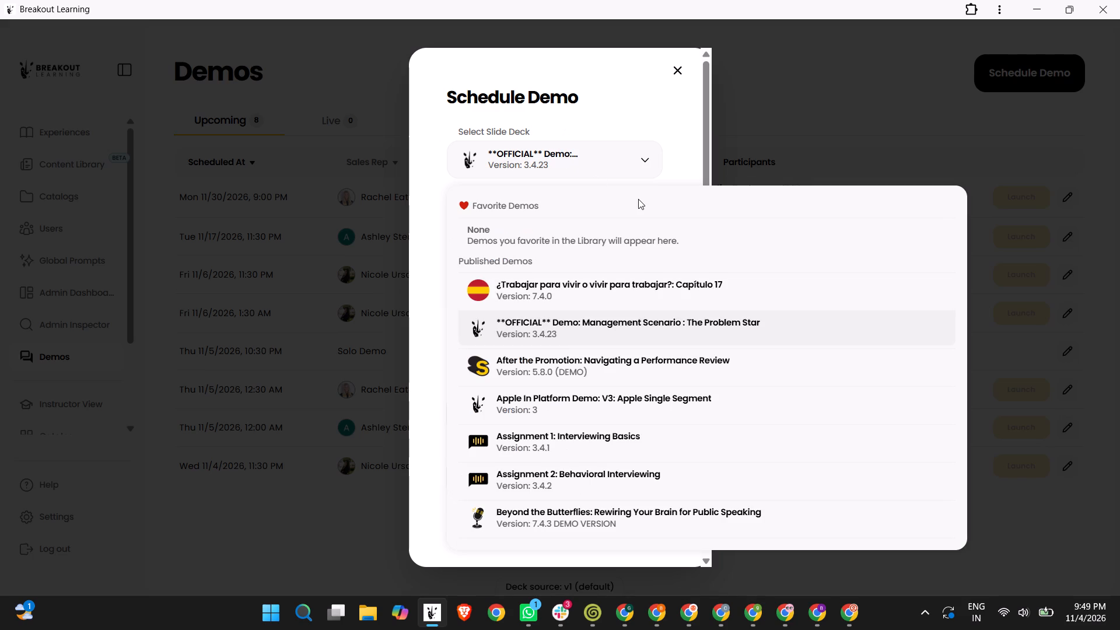
pyautogui.click(668, 122)
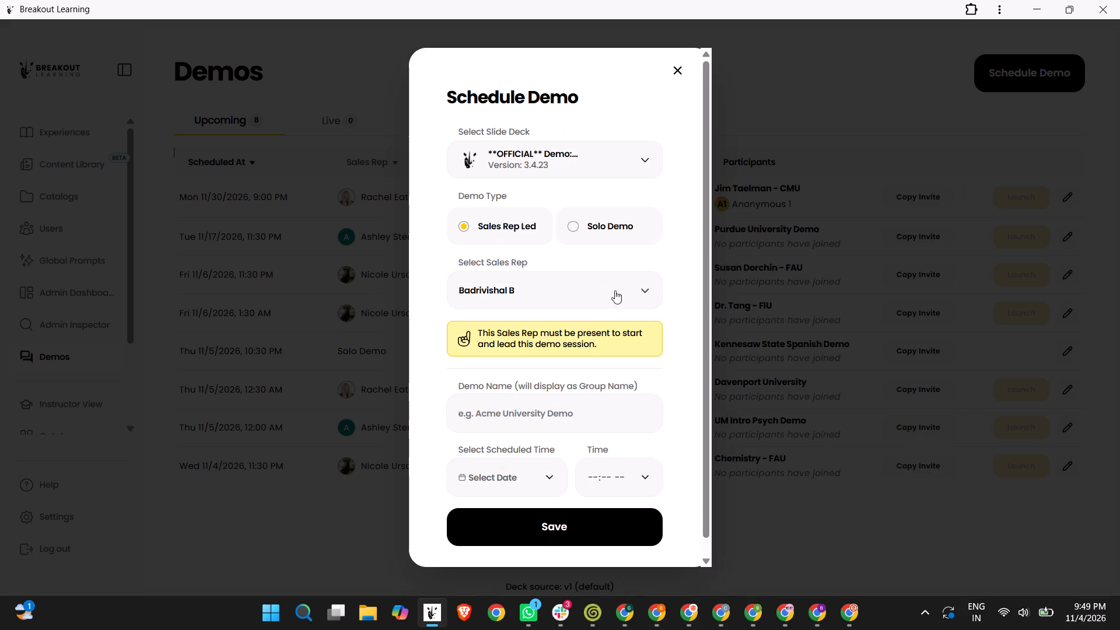
pyautogui.scroll(-2, 603, 342)
pyautogui.click(561, 400)
pyautogui.click(542, 456)
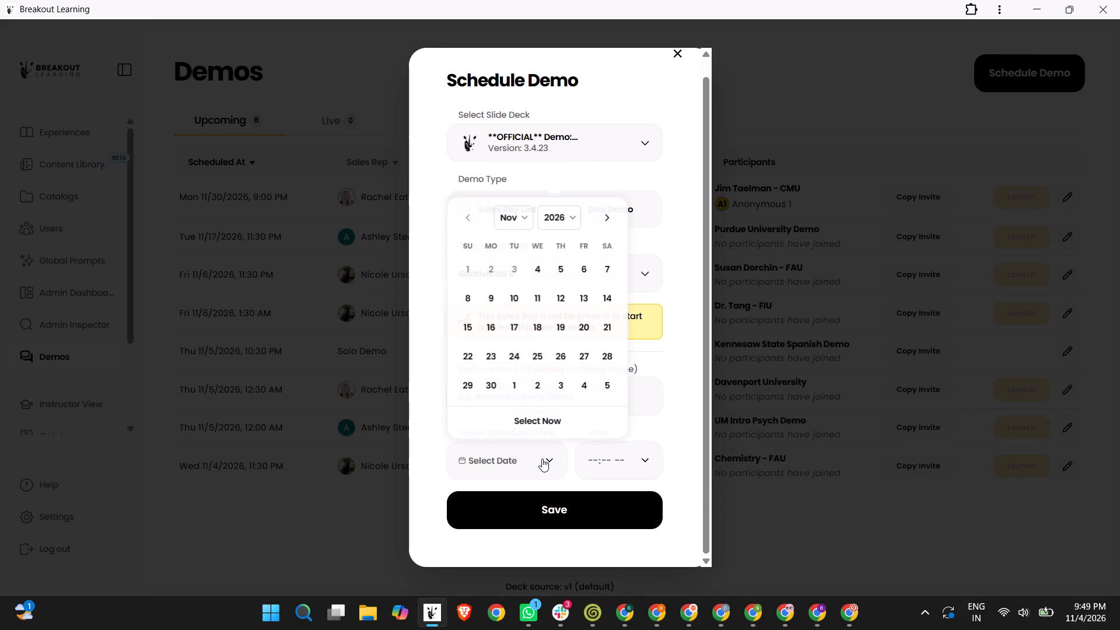
pyautogui.click(562, 265)
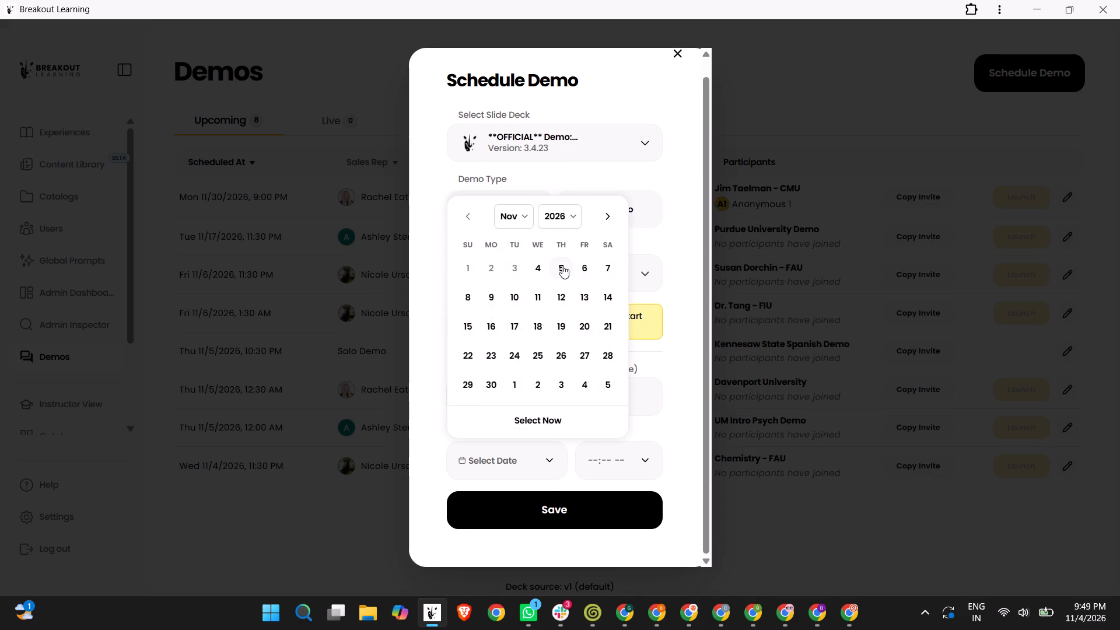
pyautogui.click(612, 449)
pyautogui.click(600, 464)
pyautogui.click(594, 461)
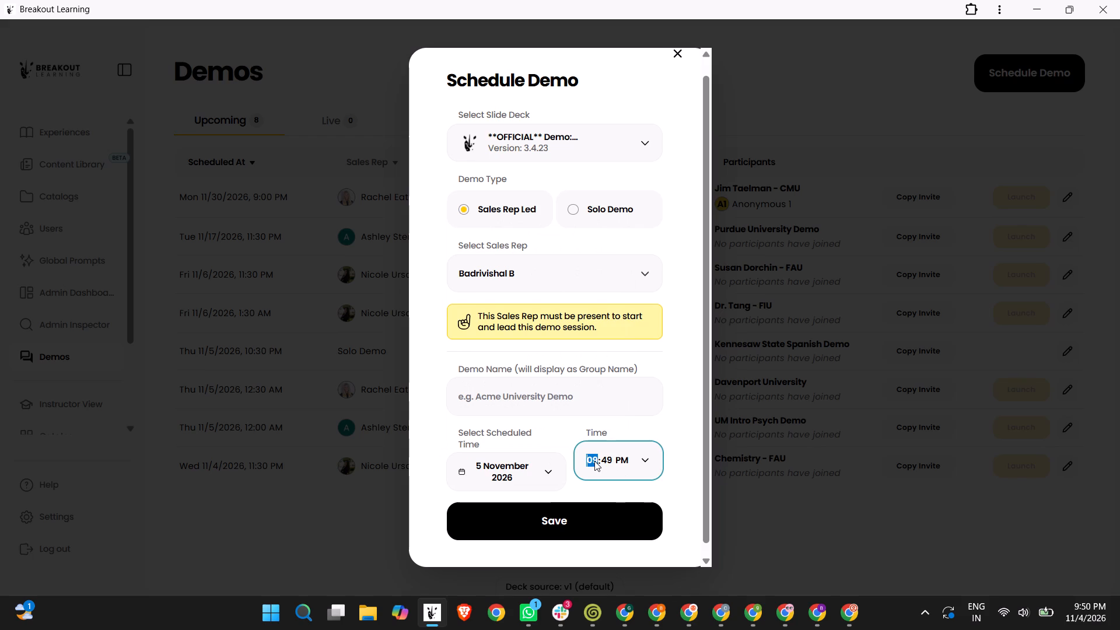
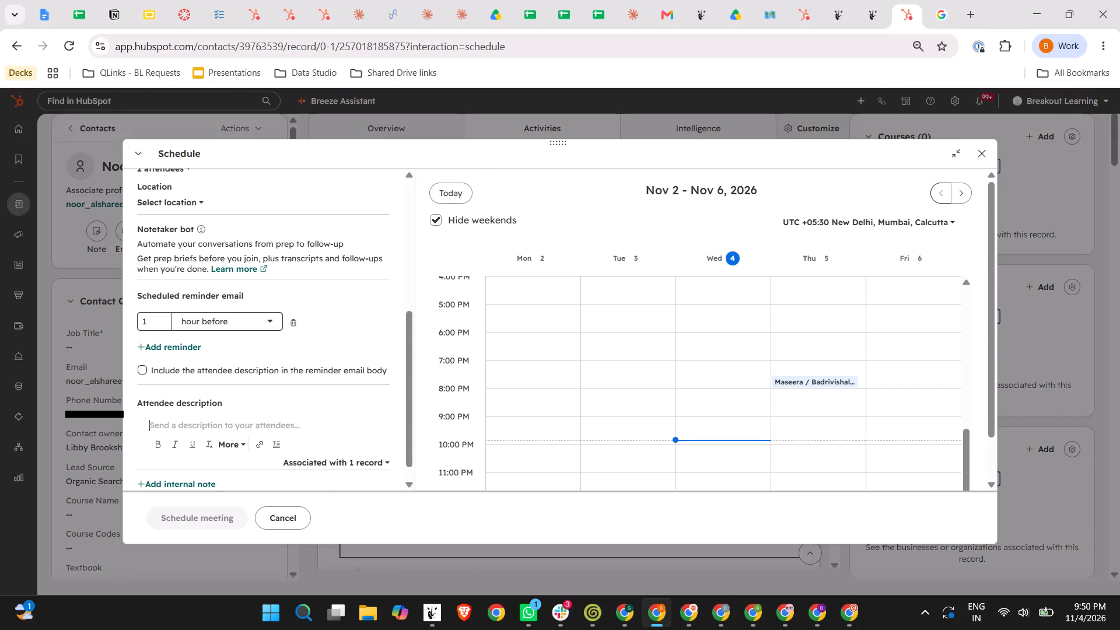
pyautogui.hotkey('ctrl', 'v')
# Title the new HubSpot meeting "Breakout Learning Demo".
pyautogui.scroll(-2, 297, 397)
pyautogui.scroll(5, 338, 414)
pyautogui.click(257, 268)
pyautogui.write('Breakout Learning Demo')
# Set the meeting location to Custom and open its location details for entry.
pyautogui.scroll(-3, 352, 420)
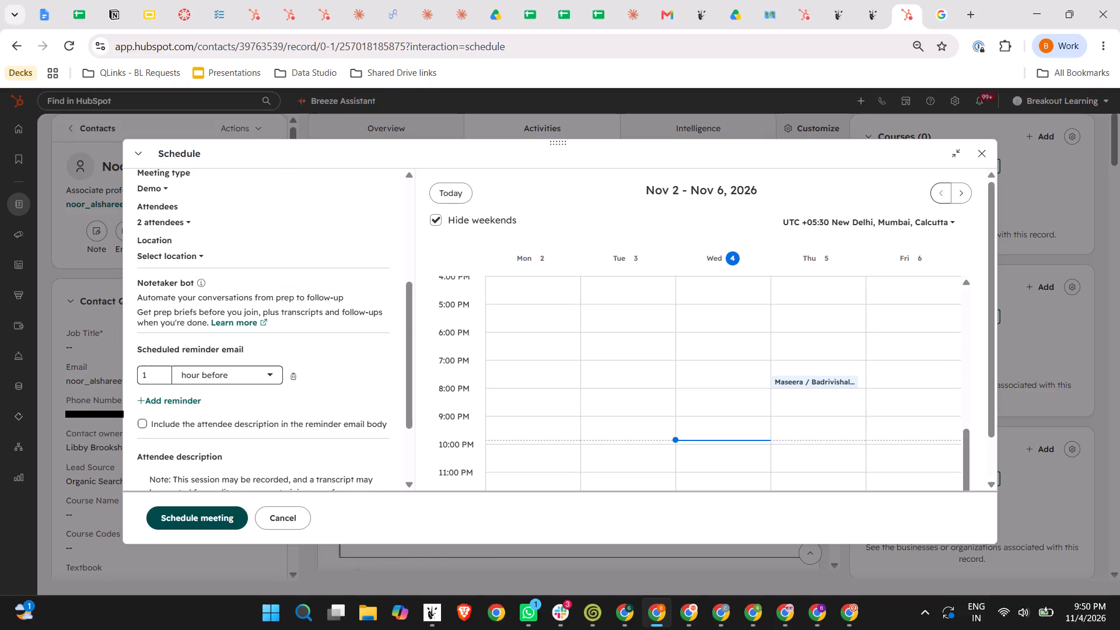
pyautogui.click(181, 250)
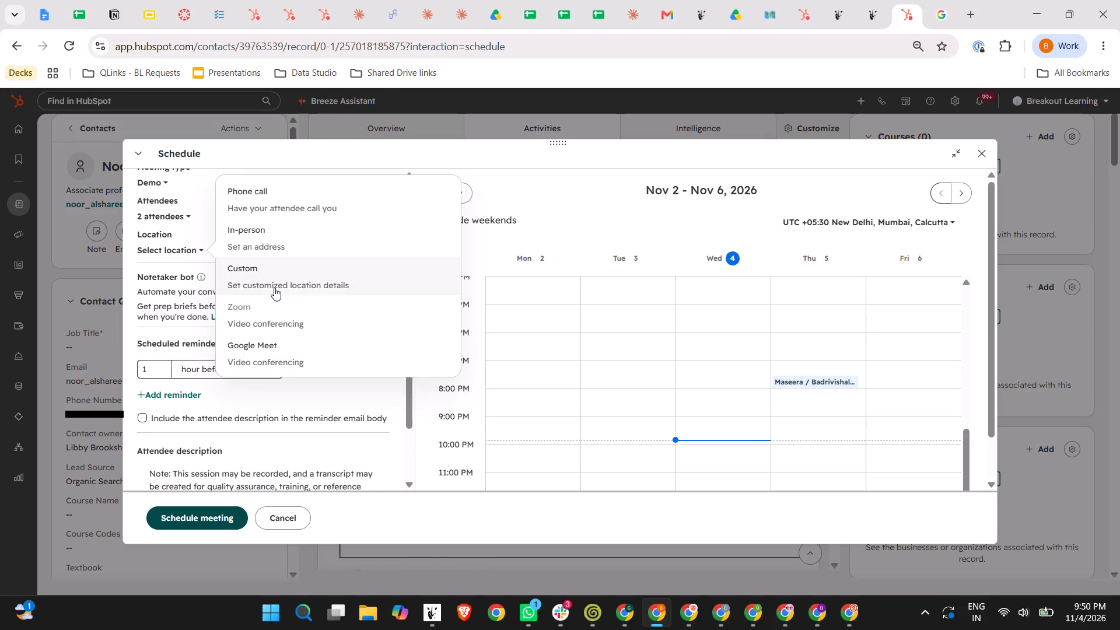
pyautogui.click(274, 288)
pyautogui.click(249, 245)
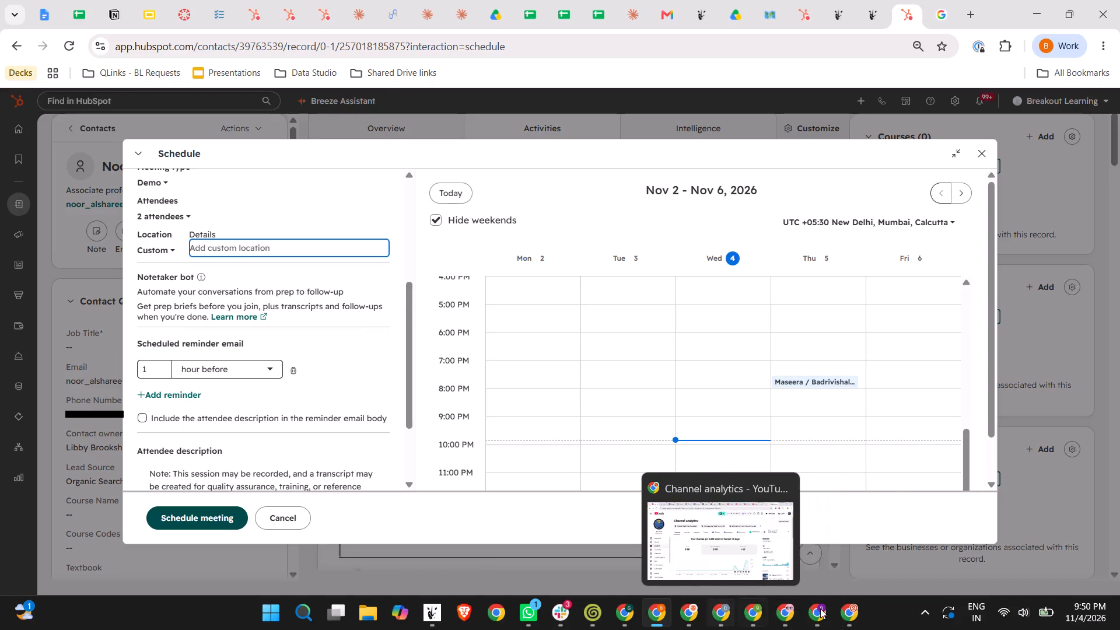
# Switch to the Breakout Learning app and return to its Schedule Demo form.
pyautogui.click(426, 614)
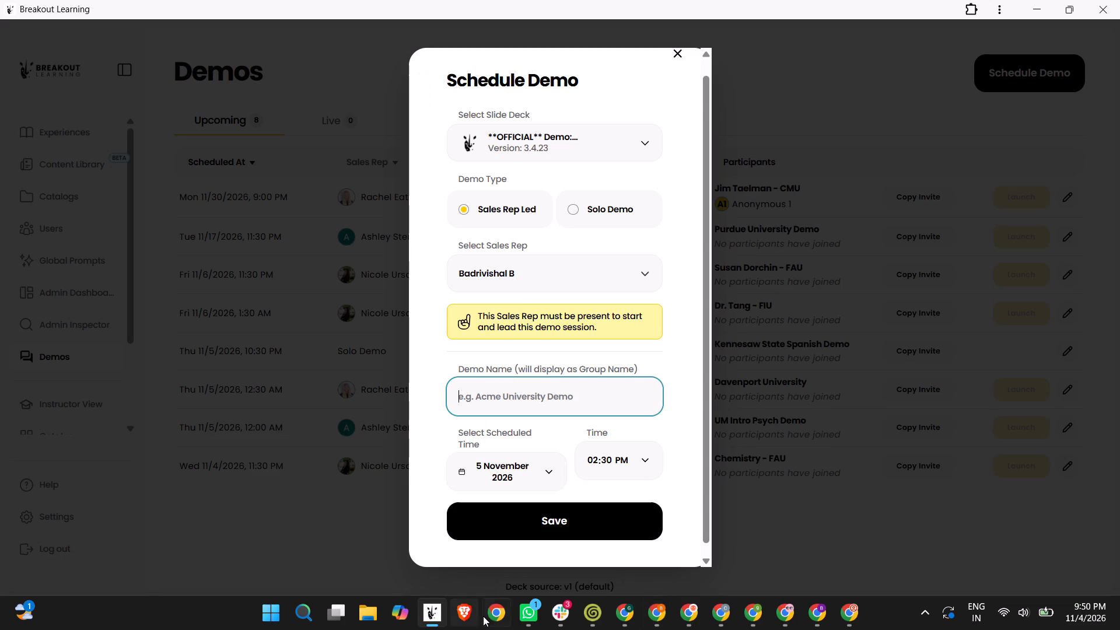
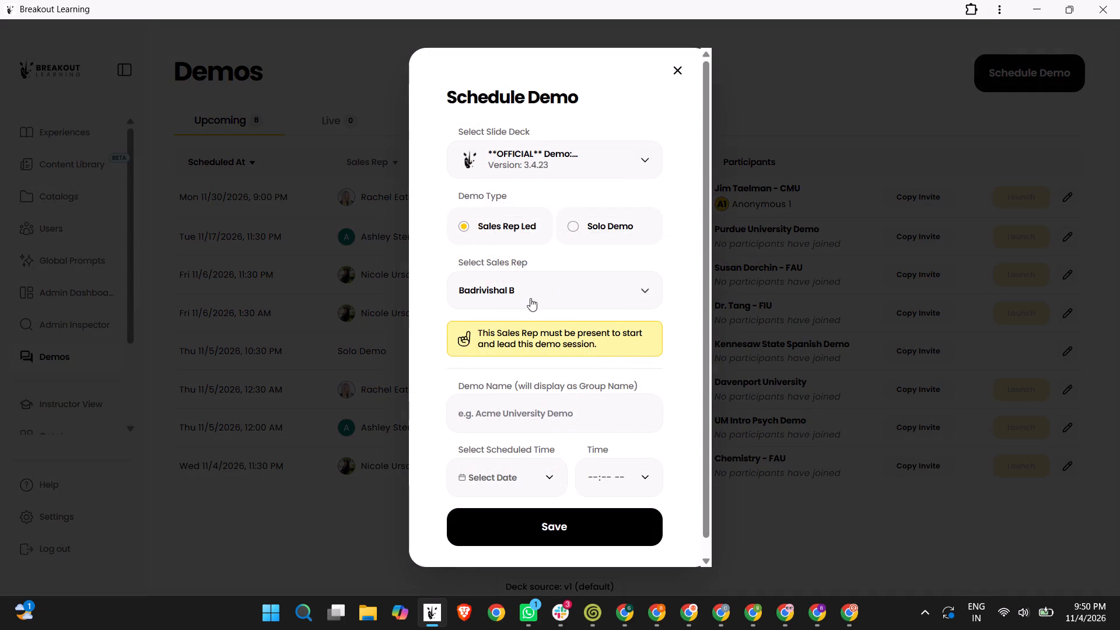
# Name the demo "Noor - King Abdulaziz University", pasting the copied university name and adding the contact's first name before it.
pyautogui.click(513, 398)
pyautogui.hotkey('ctrl', 'v')
pyautogui.click(459, 414)
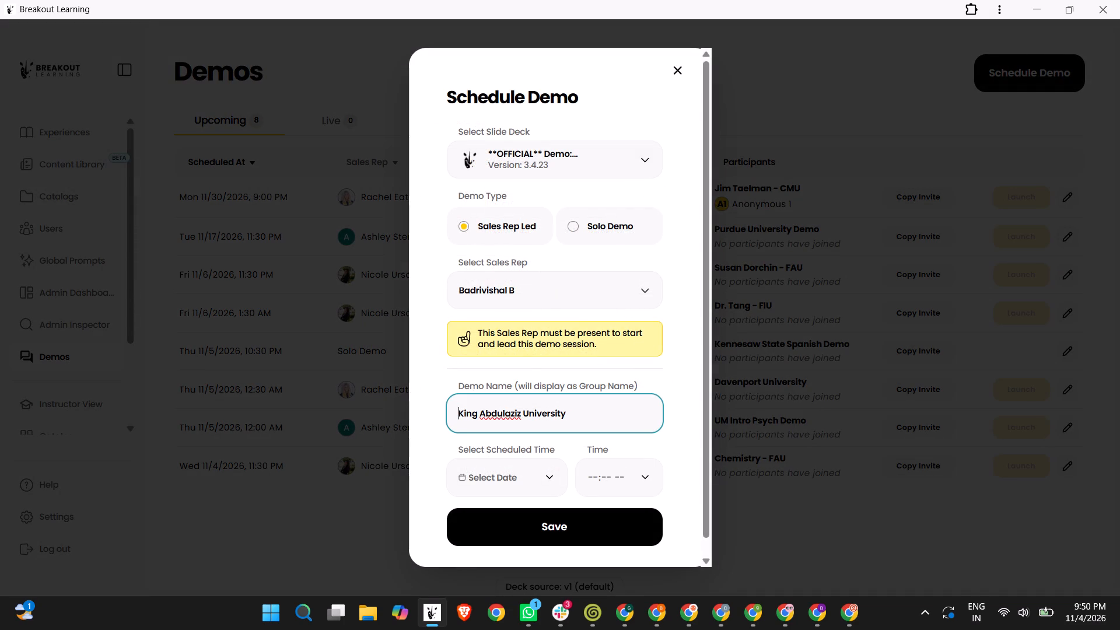
pyautogui.write('Noor -')
pyautogui.press('space')
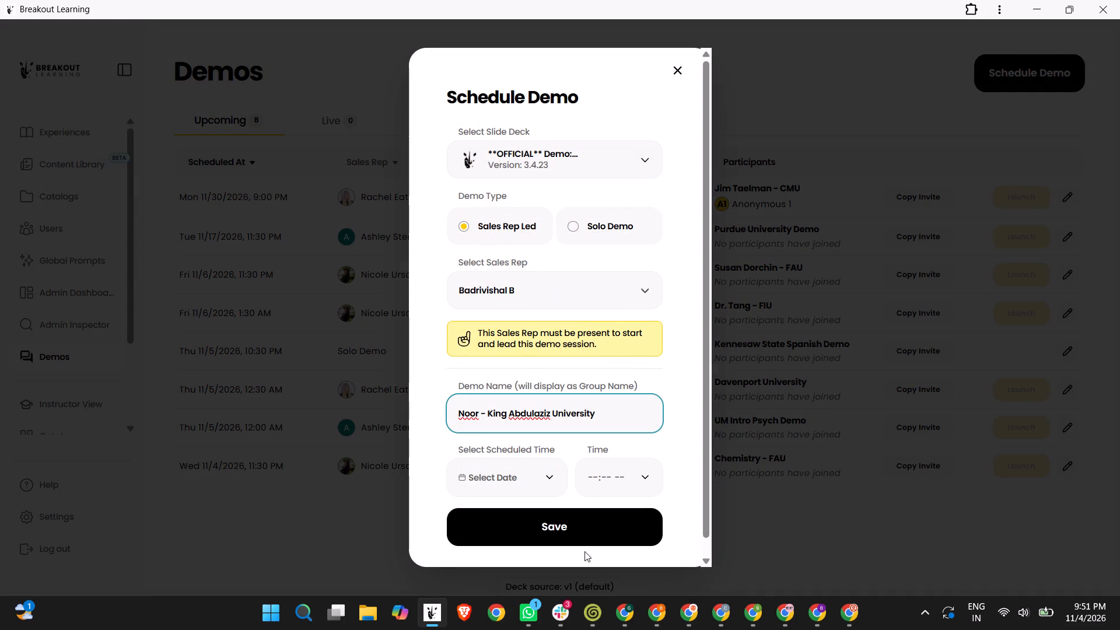
# Switch to HubSpot and check the date and start time set for the new Breakout Learning Demo meeting.
pyautogui.click(650, 614)
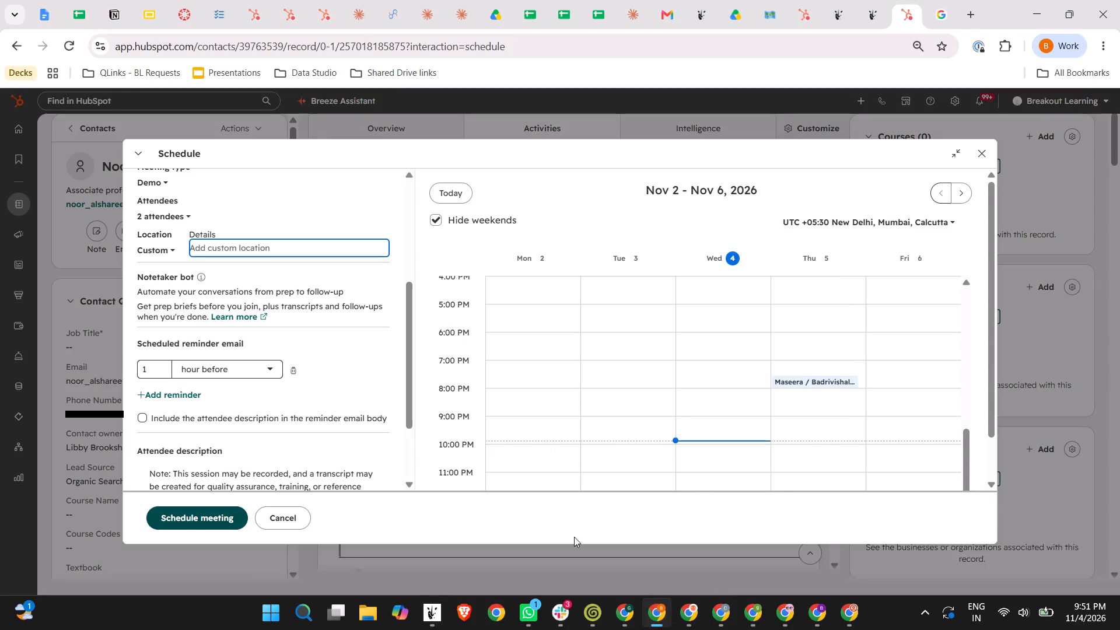
pyautogui.scroll(4, 336, 327)
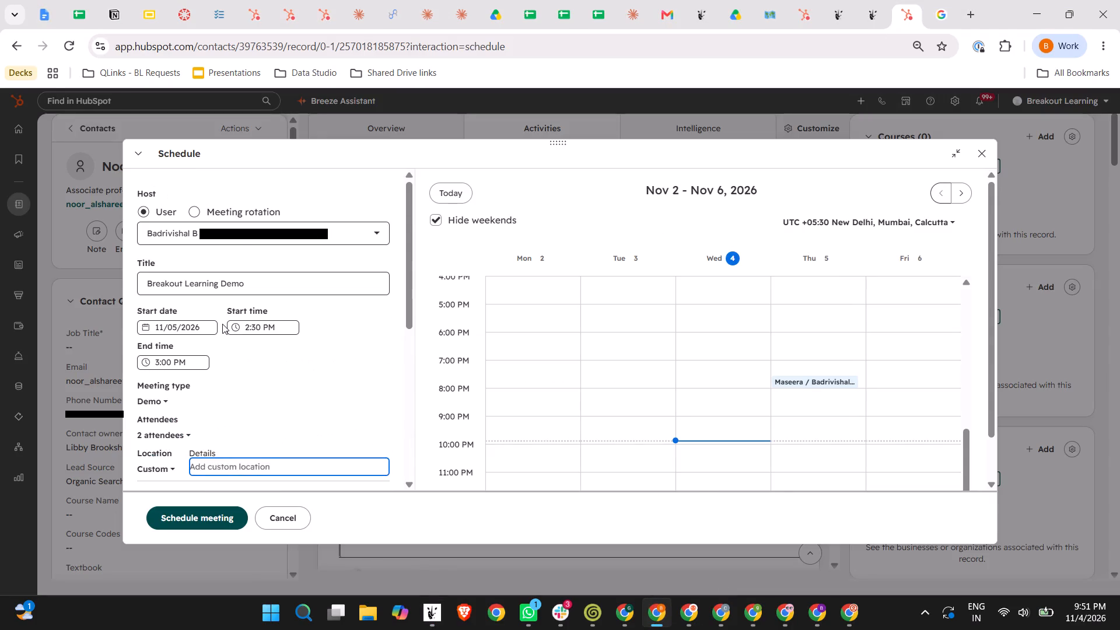
pyautogui.moveTo(313, 149); pyautogui.dragTo(373, 229)
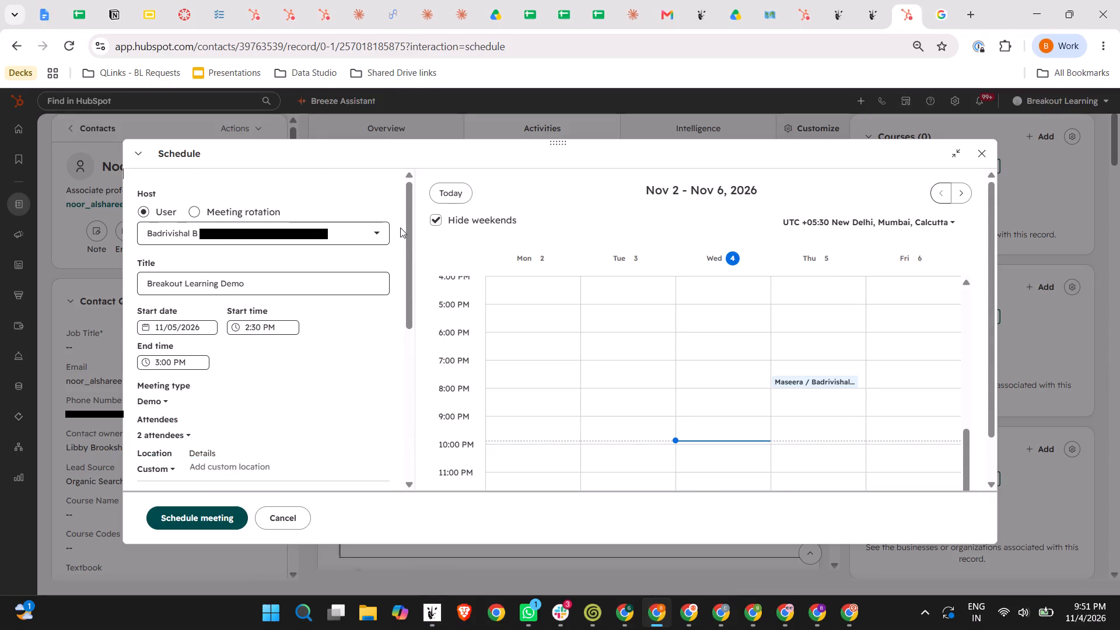
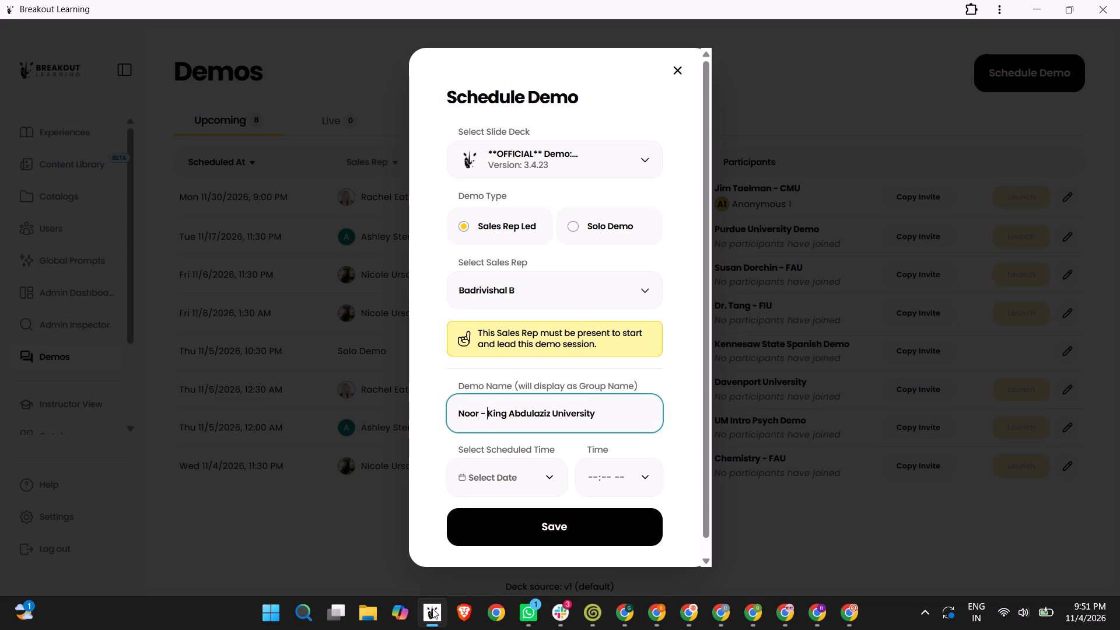
# Append "Demo" to the end of the demo name so it reads "Noor - King Abdulaziz University Demo".
pyautogui.scroll(-1, 582, 383)
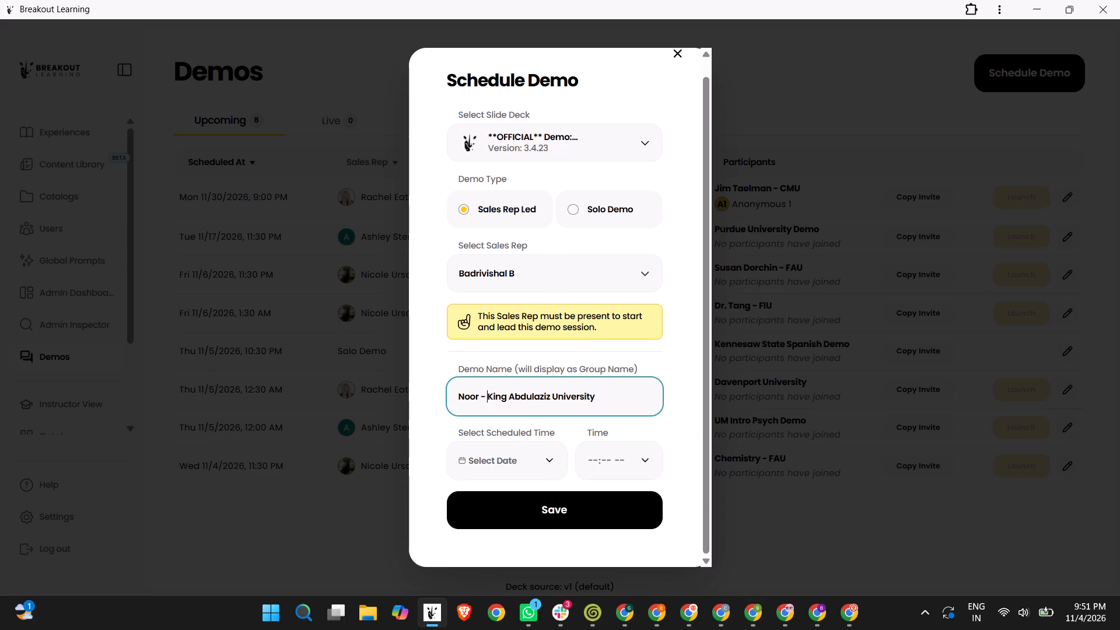
pyautogui.click(614, 395)
pyautogui.press('space')
pyautogui.write('Demo')
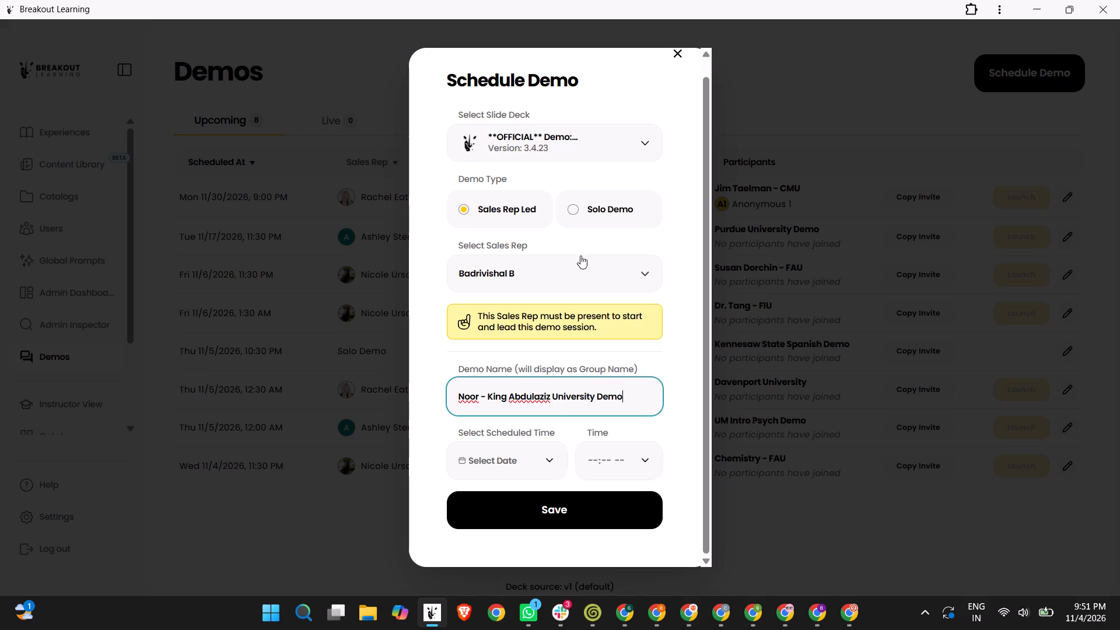
# Schedule the demo for 5 November 2026 at 02:30 PM and save it.
pyautogui.scroll(-2, 575, 337)
pyautogui.click(530, 464)
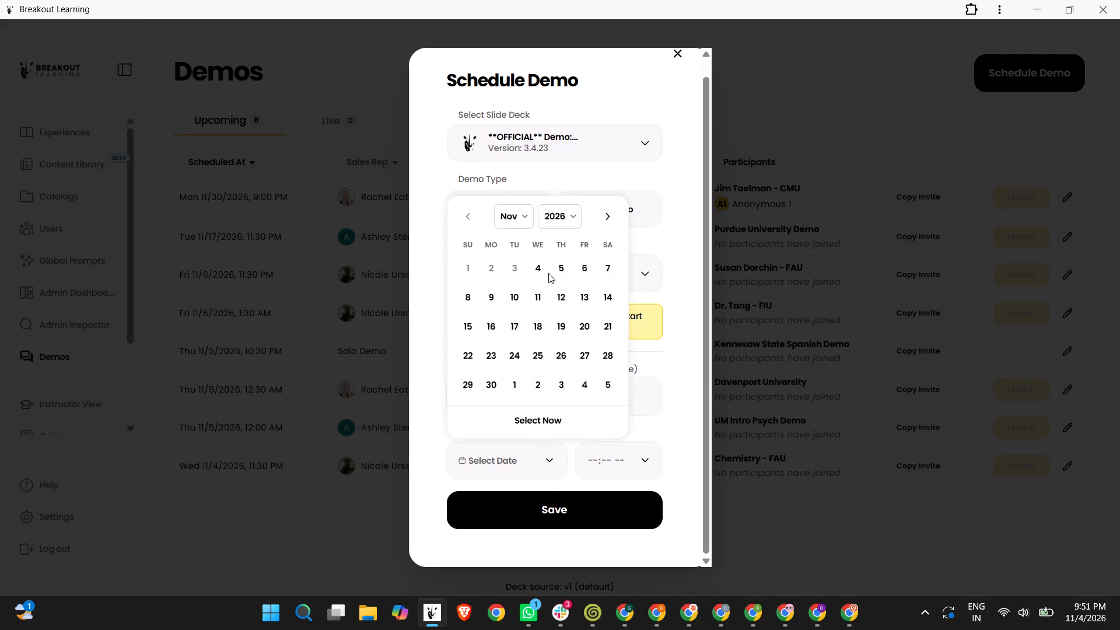
pyautogui.click(561, 269)
pyautogui.click(590, 460)
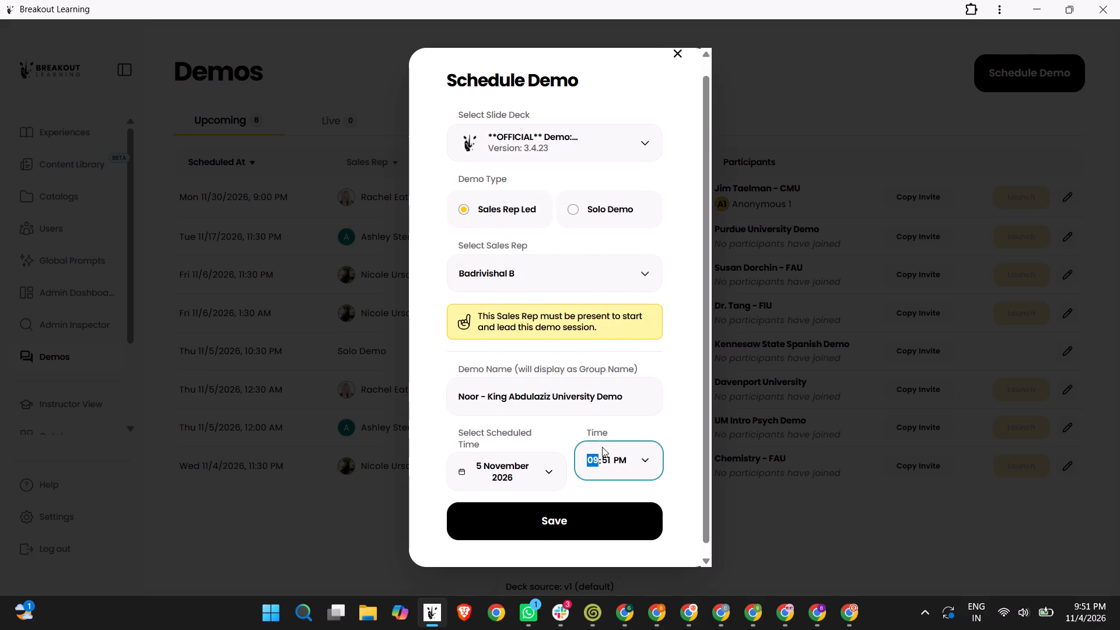
pyautogui.press('0')
pyautogui.press('2')
pyautogui.press('3')
pyautogui.press('0')
pyautogui.click(584, 518)
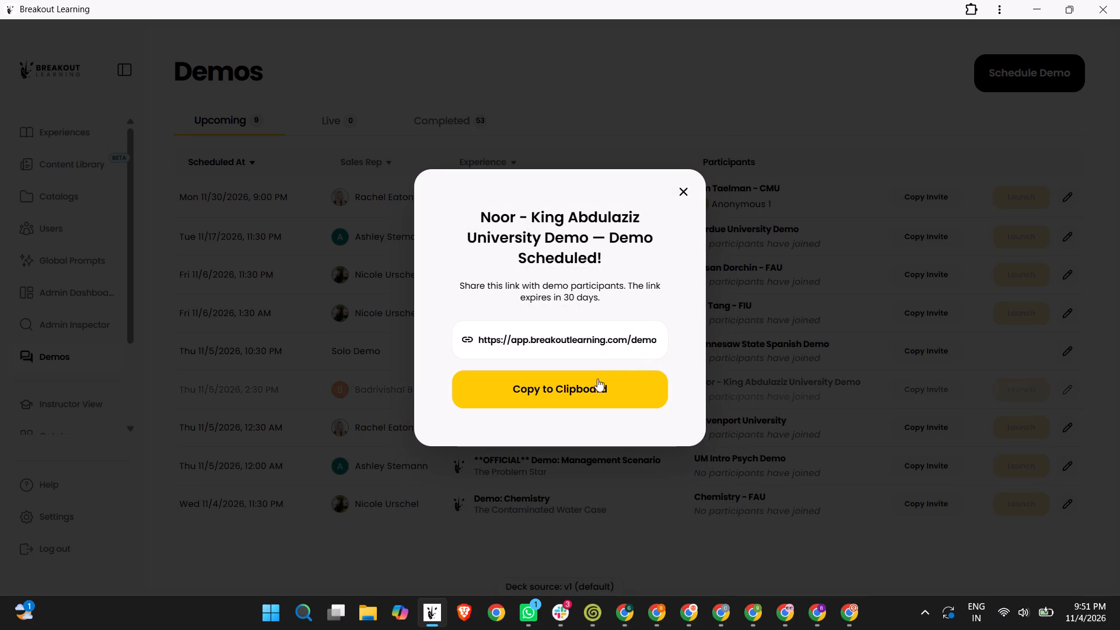
# Copy the scheduled demo's invite link, switch to HubSpot, and paste it as the meeting's custom location details.
pyautogui.click(587, 384)
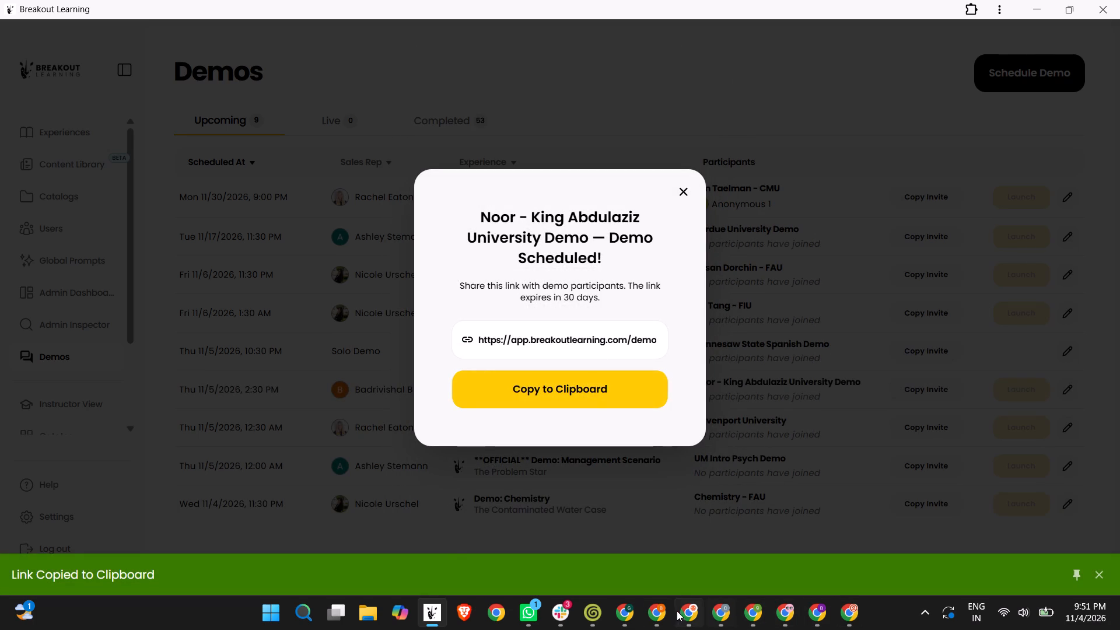
pyautogui.click(663, 610)
pyautogui.scroll(-1, 260, 401)
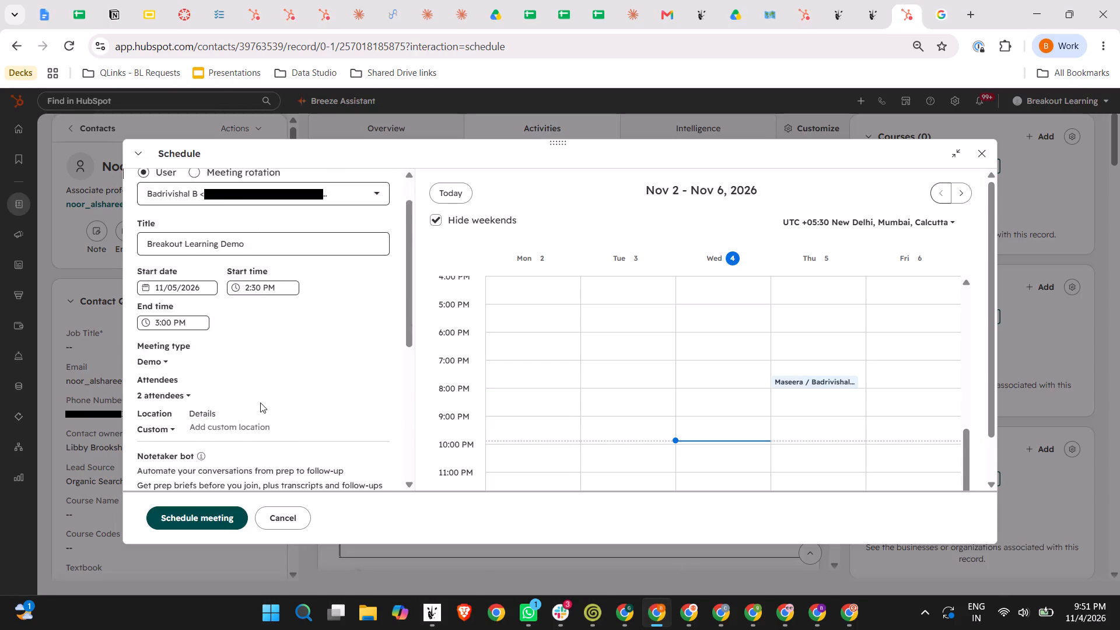
pyautogui.click(249, 394)
pyautogui.hotkey('ctrl', 'v')
# Include the attendee description in the meeting's reminder email body.
pyautogui.scroll(-2, 330, 335)
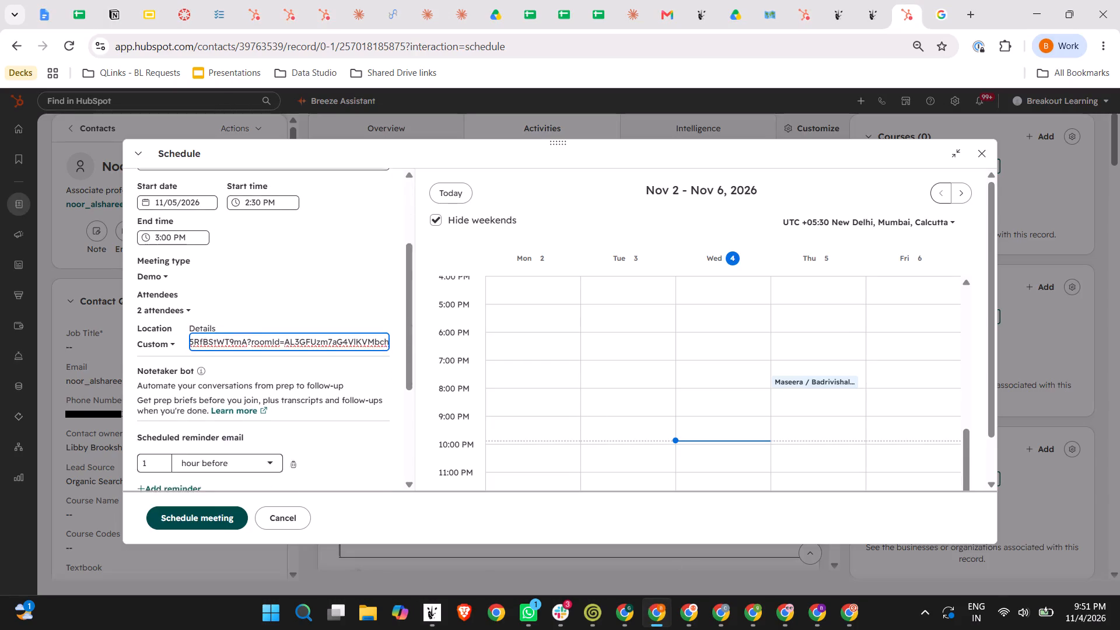
pyautogui.scroll(-1, 330, 336)
pyautogui.scroll(-1, 256, 366)
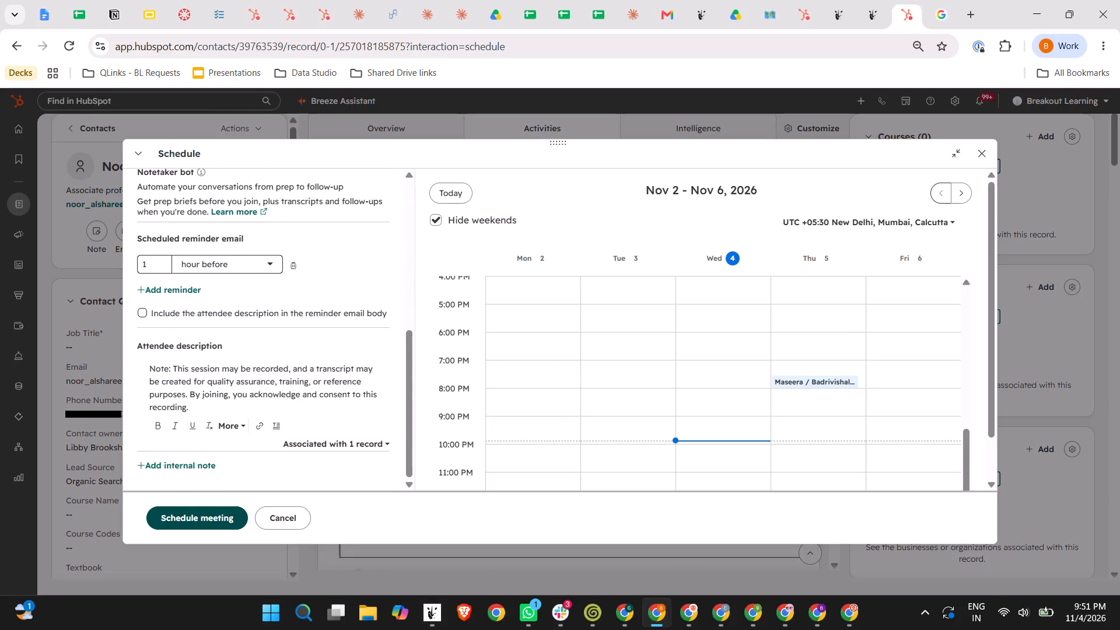
pyautogui.click(261, 313)
pyautogui.scroll(-3, 303, 382)
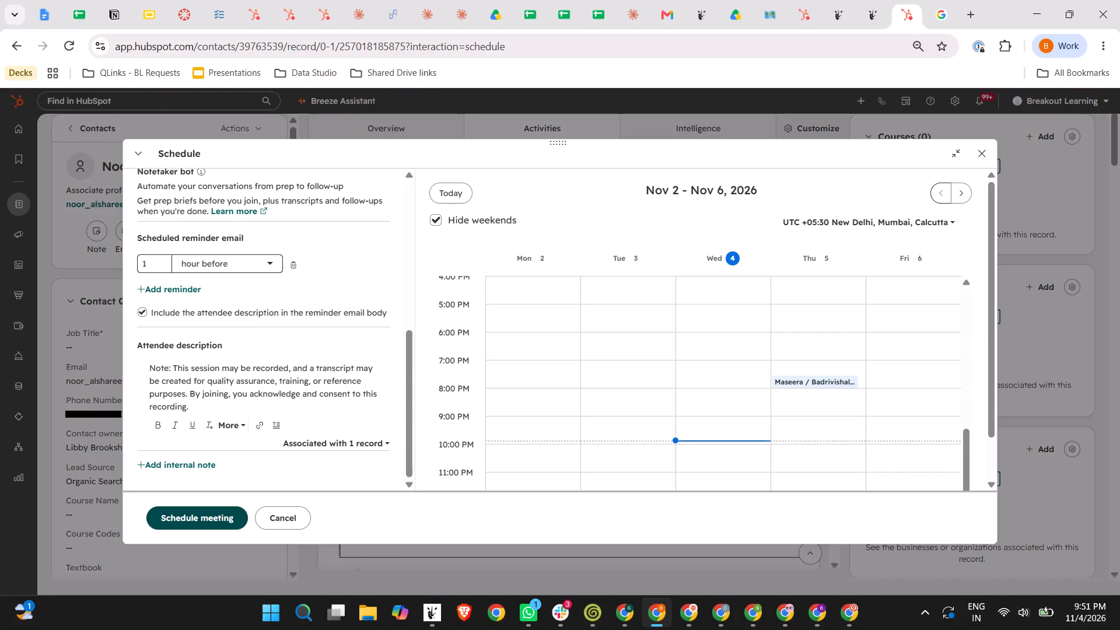
# Look over the new meeting's details, and open the IMD contact's earlier Breakout Learning Demo meeting for comparison.
pyautogui.scroll(5, 303, 384)
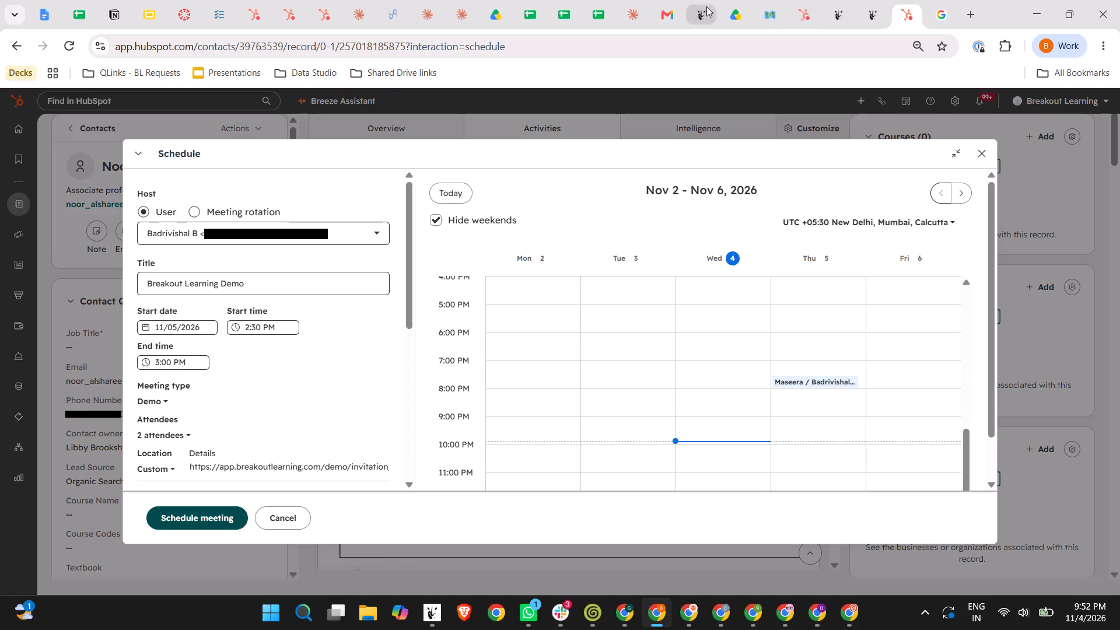
pyautogui.click(815, 0)
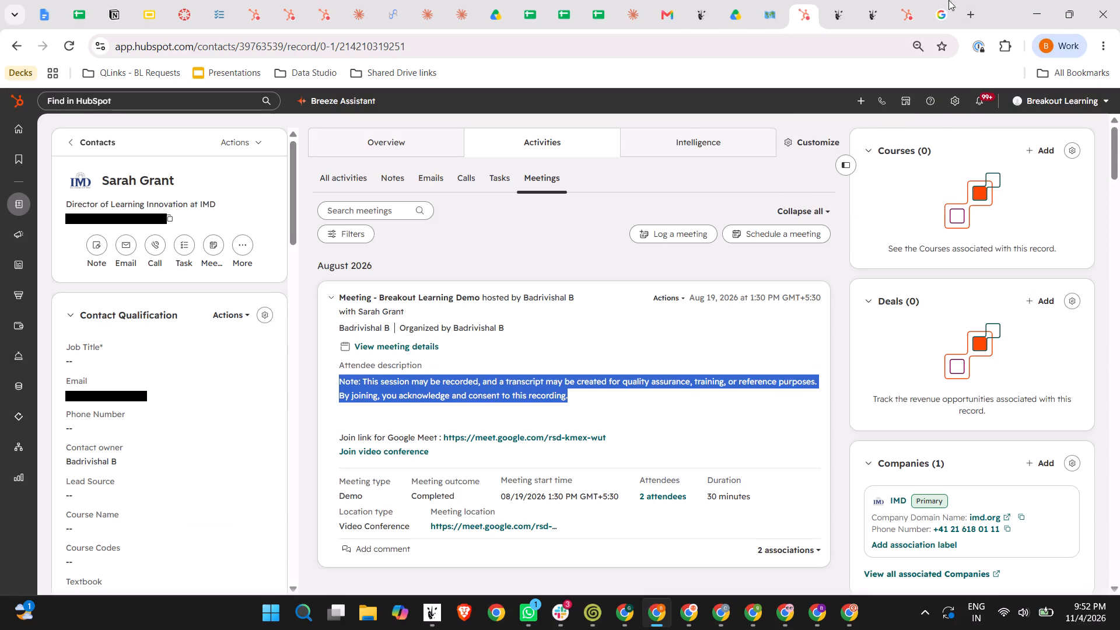
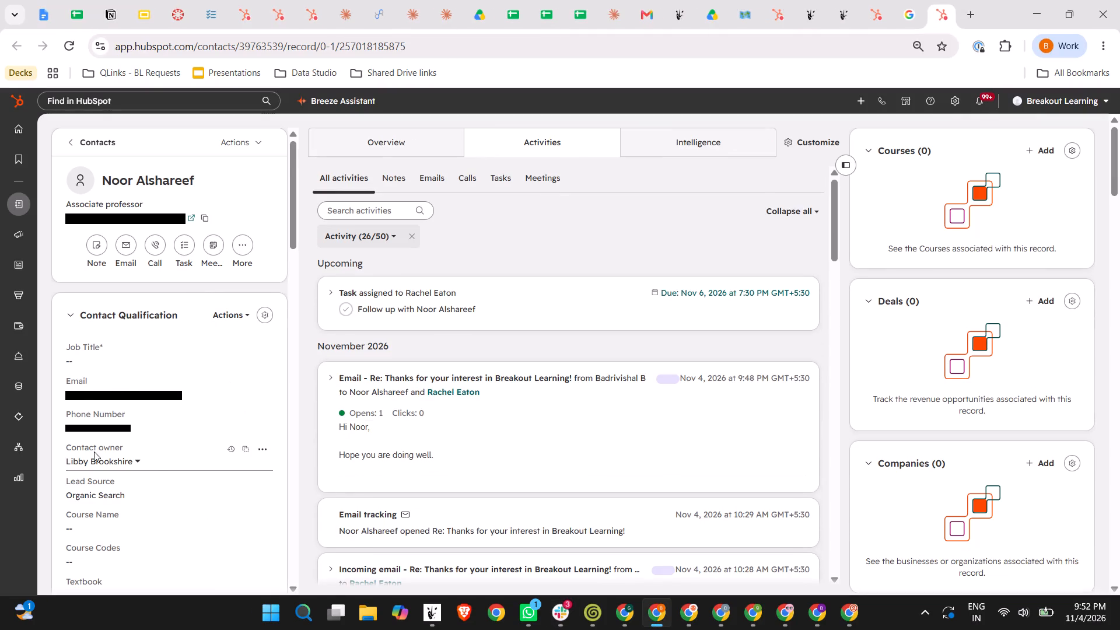
# Change the King Abdulaziz University contact's owner to Badri, the meeting host.
pyautogui.write('Badri')
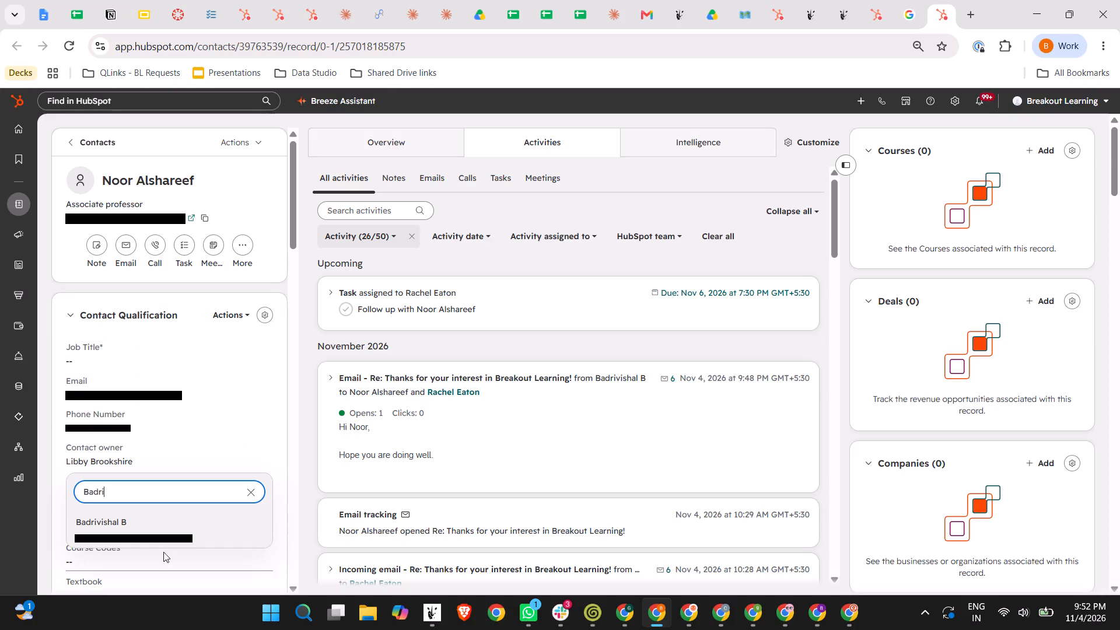
pyautogui.click(145, 526)
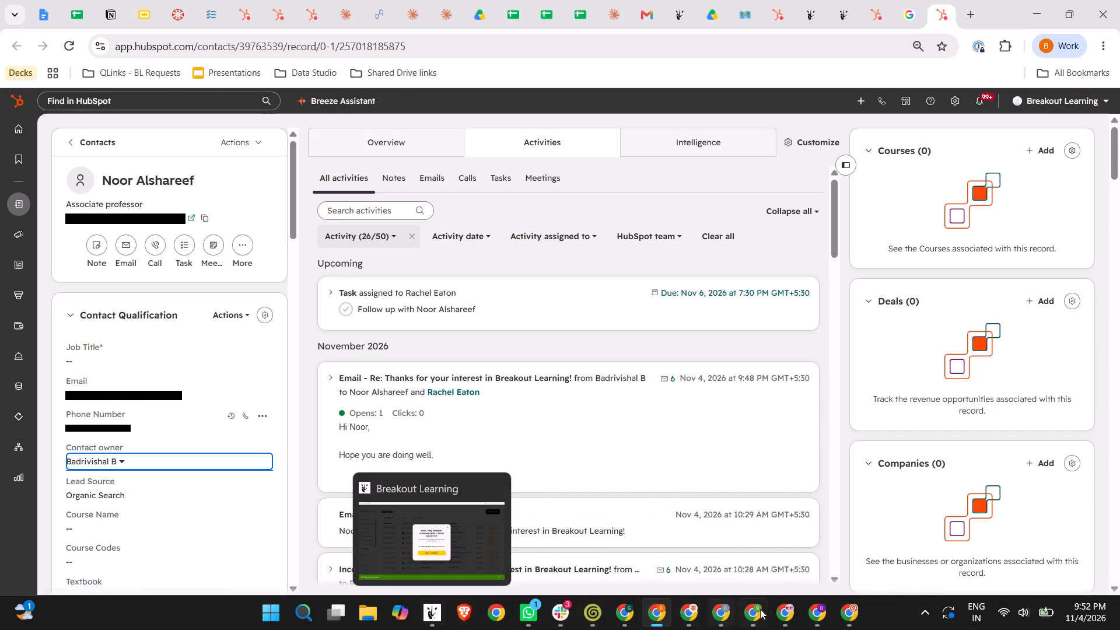
# Return to the pending Breakout Learning Demo meeting, check its attendees, location and reminder settings, and schedule it.
pyautogui.click(871, 0)
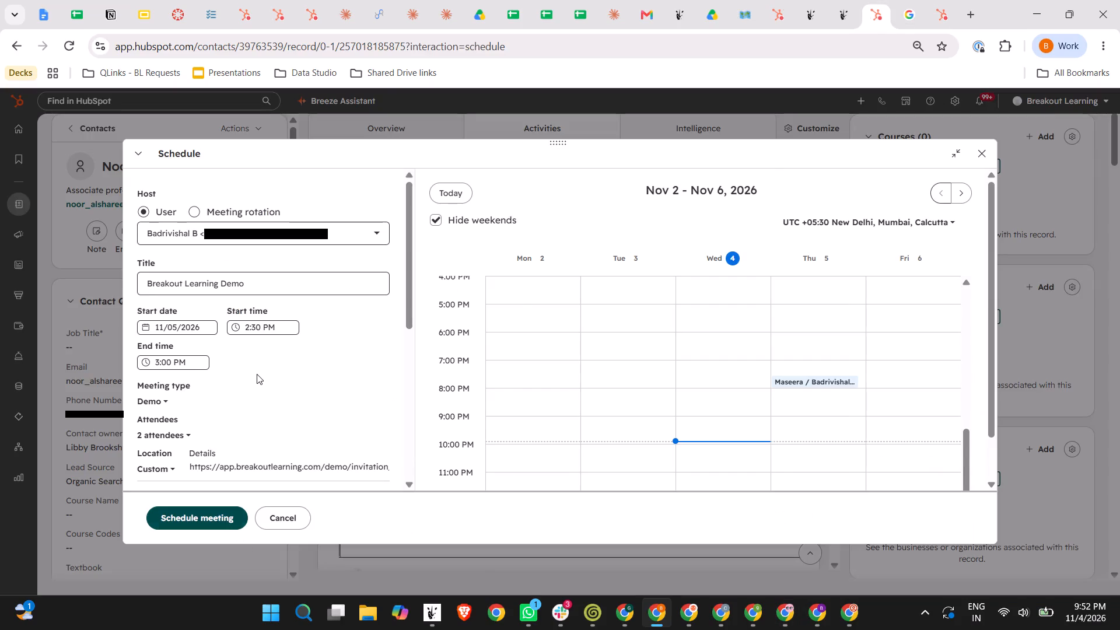
pyautogui.scroll(-4, 257, 374)
pyautogui.scroll(4, 257, 379)
pyautogui.scroll(-1, 258, 380)
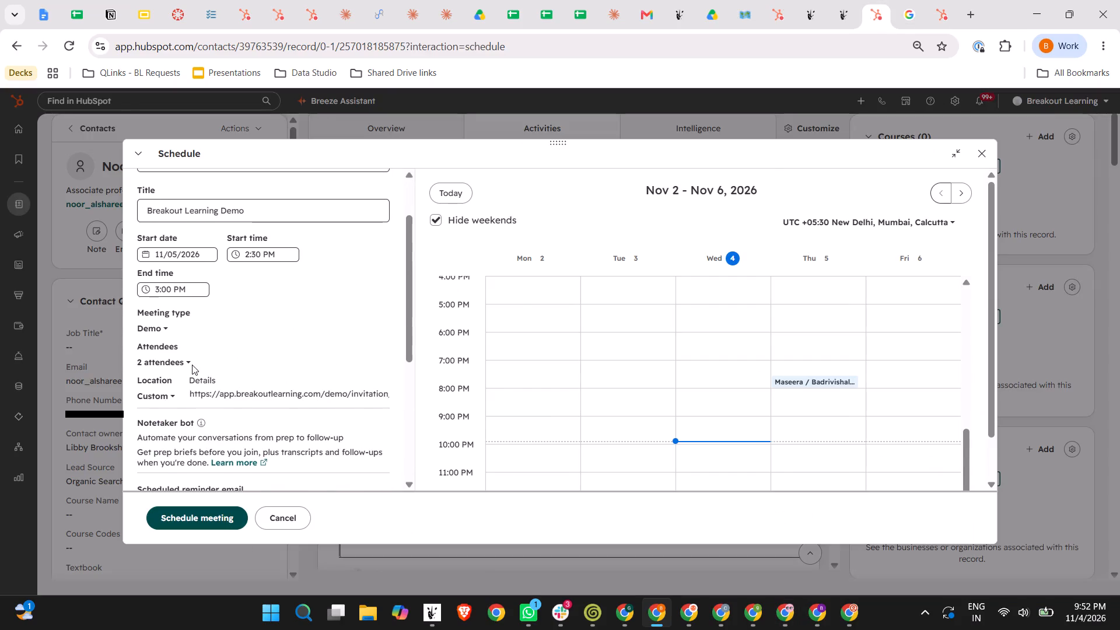
pyautogui.click(192, 365)
pyautogui.click(185, 359)
pyautogui.click(271, 351)
pyautogui.scroll(-5, 287, 365)
pyautogui.click(206, 514)
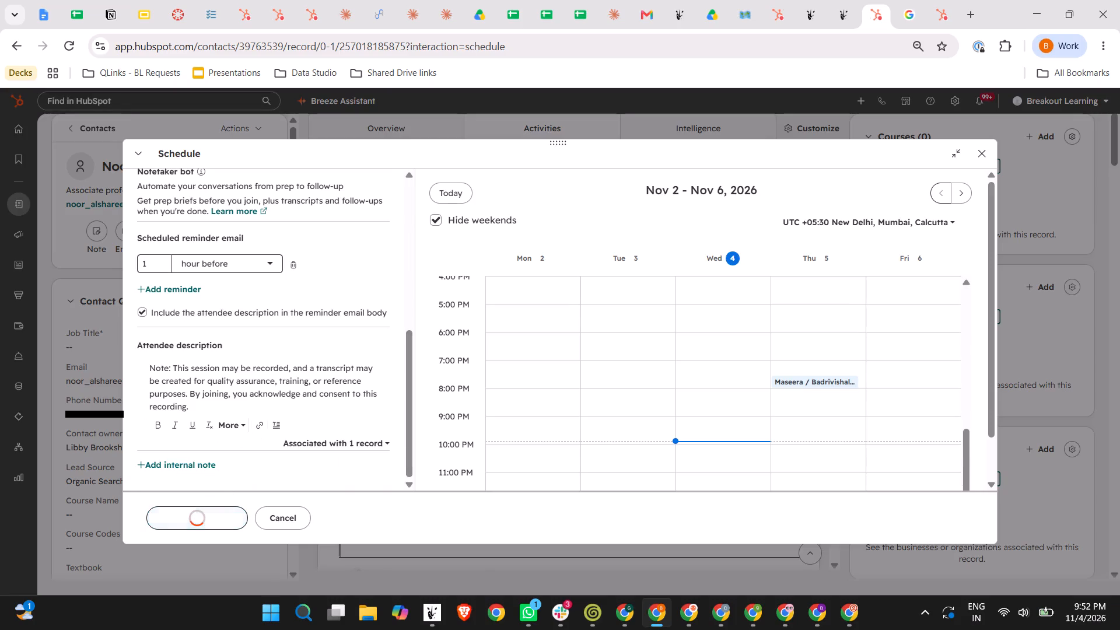
pyautogui.scroll(12, 279, 397)
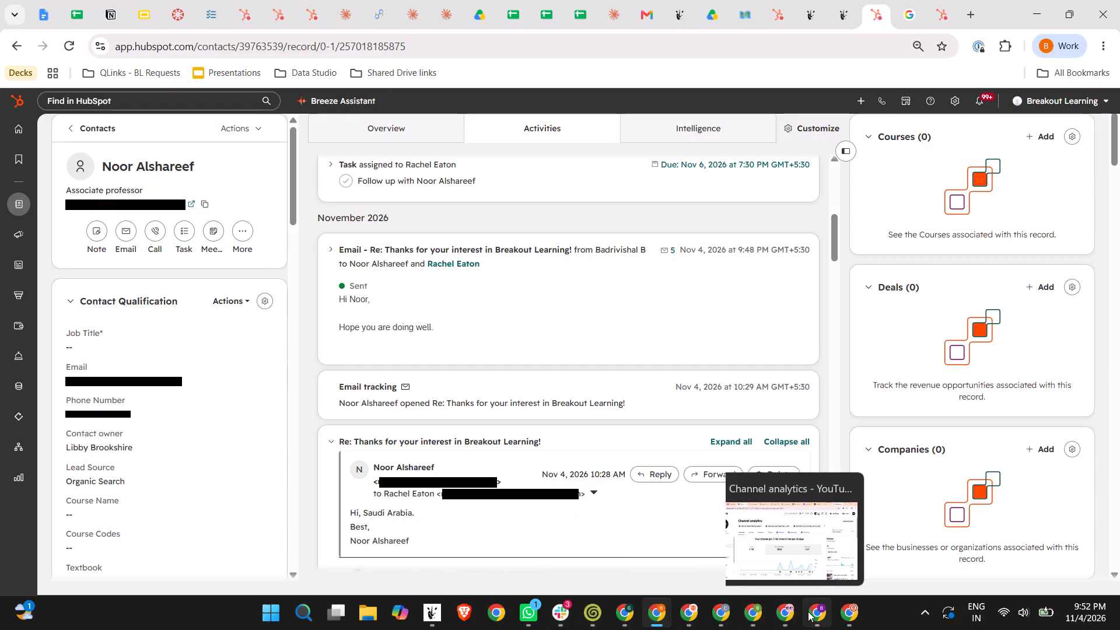
# Look through the contact's qualification properties, down to Status and Lead Status.
pyautogui.scroll(-6, 228, 380)
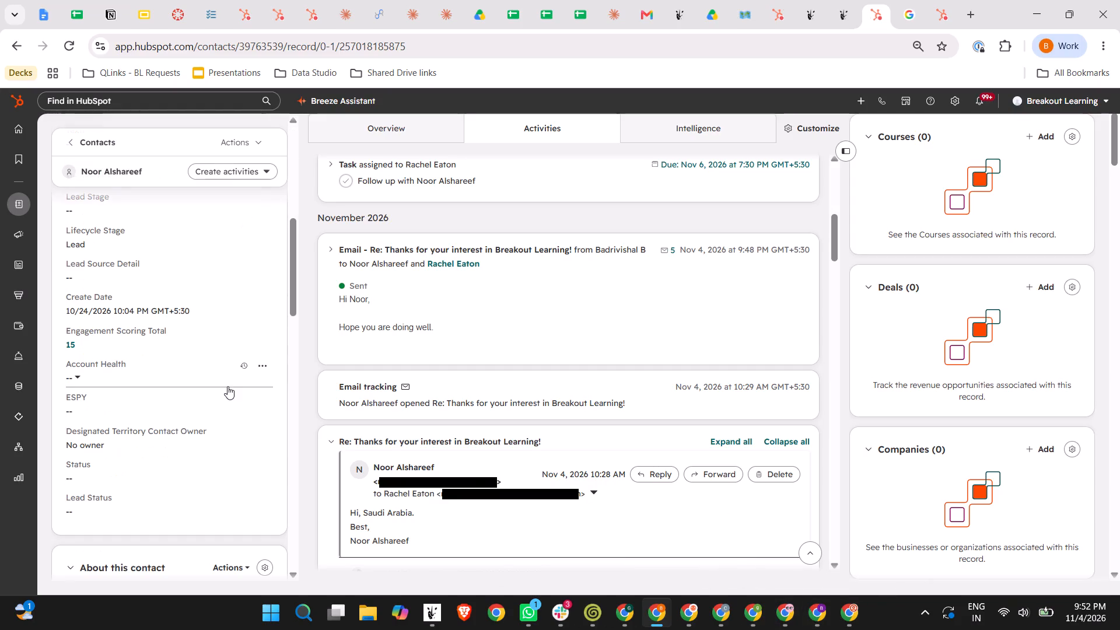
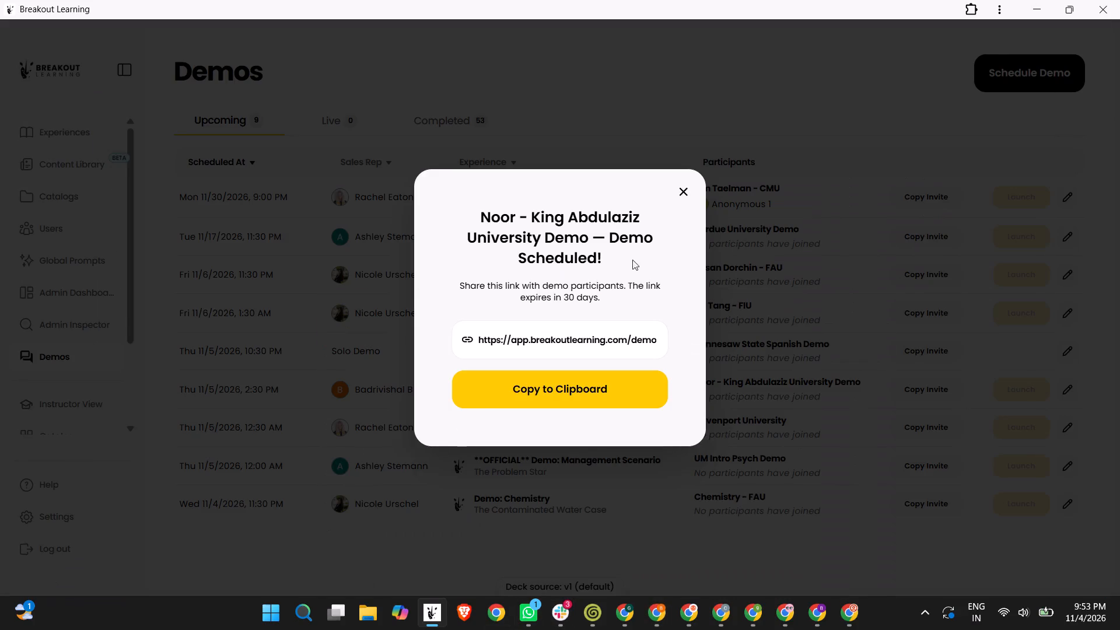
# Close the King Abdulaziz University demo's share-link dialog in Breakout Learning and look over the upcoming demos.
pyautogui.click(682, 189)
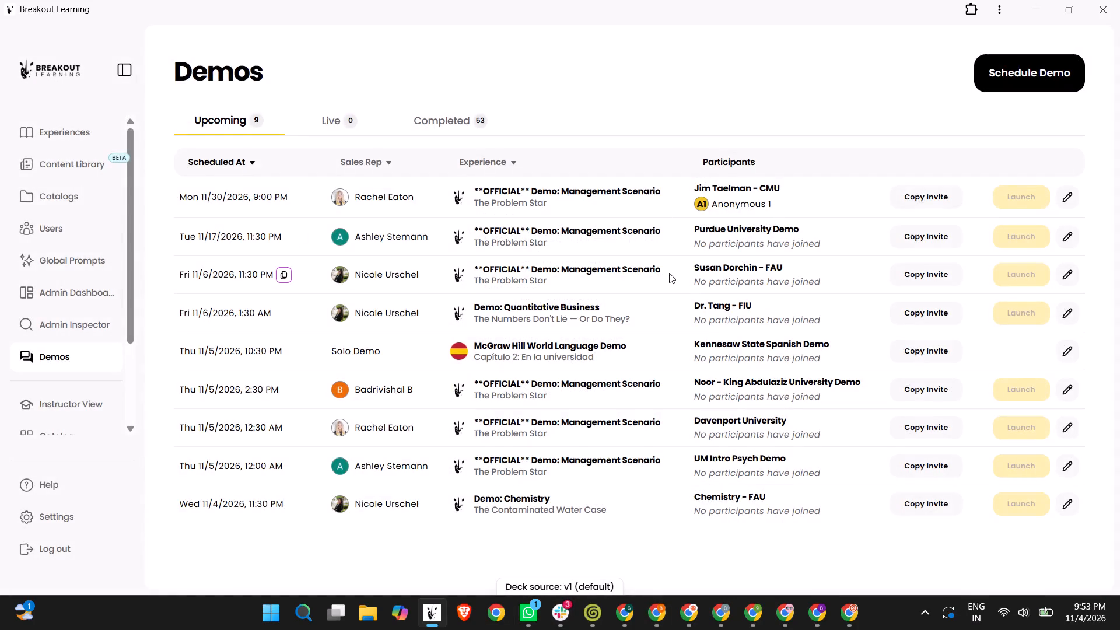
pyautogui.scroll(8, 684, 287)
pyautogui.scroll(-9, 684, 287)
pyautogui.scroll(-19, 751, 407)
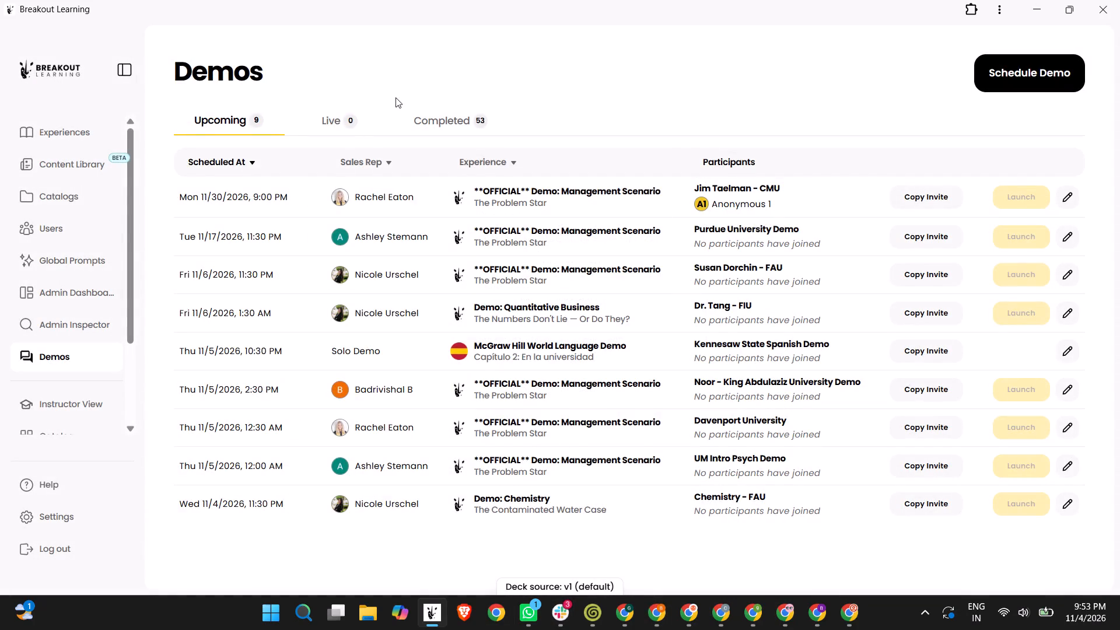
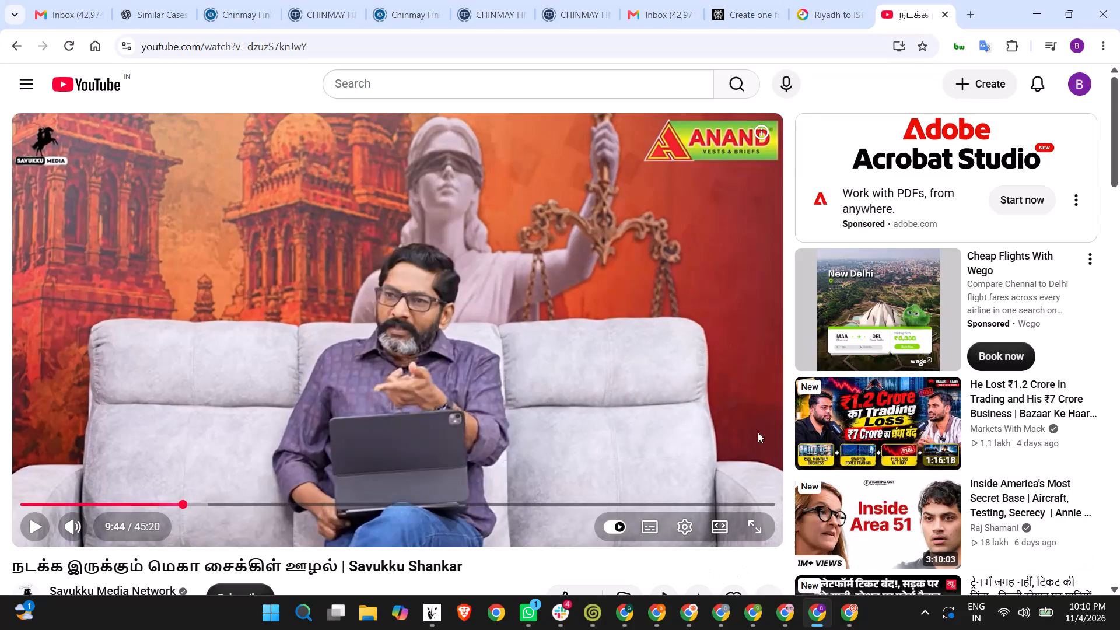
# Play the paused Savukku Media Network video on YouTube for a short stretch.
pyautogui.click(564, 351)
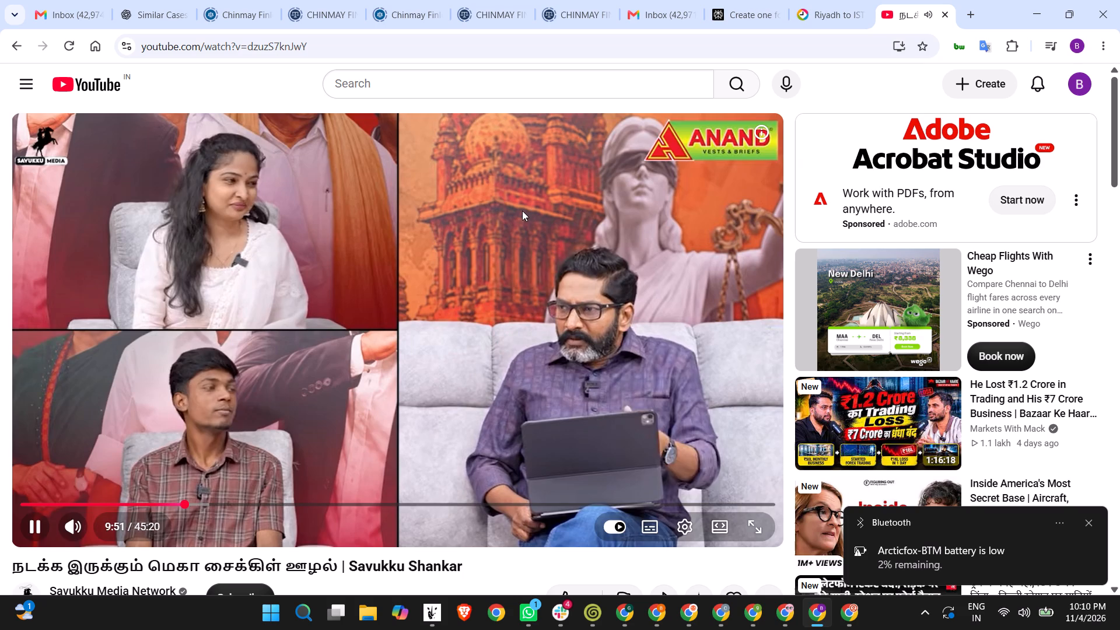
pyautogui.click(152, 283)
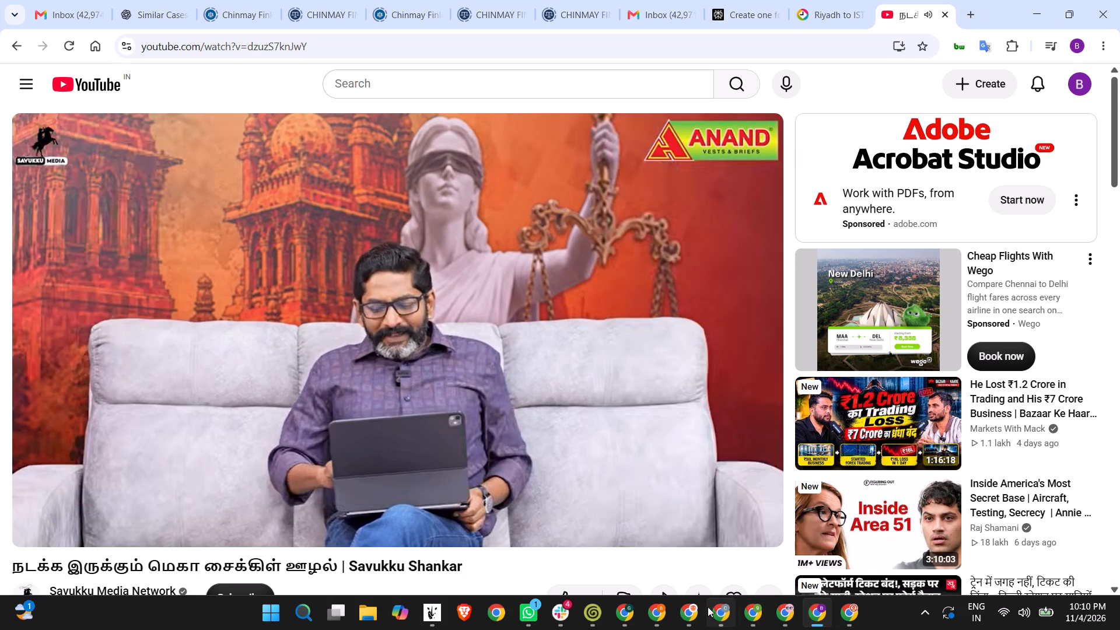
# Switch to the browser window with Canva and create a blank Instagram Reel design from its home page.
pyautogui.click(716, 608)
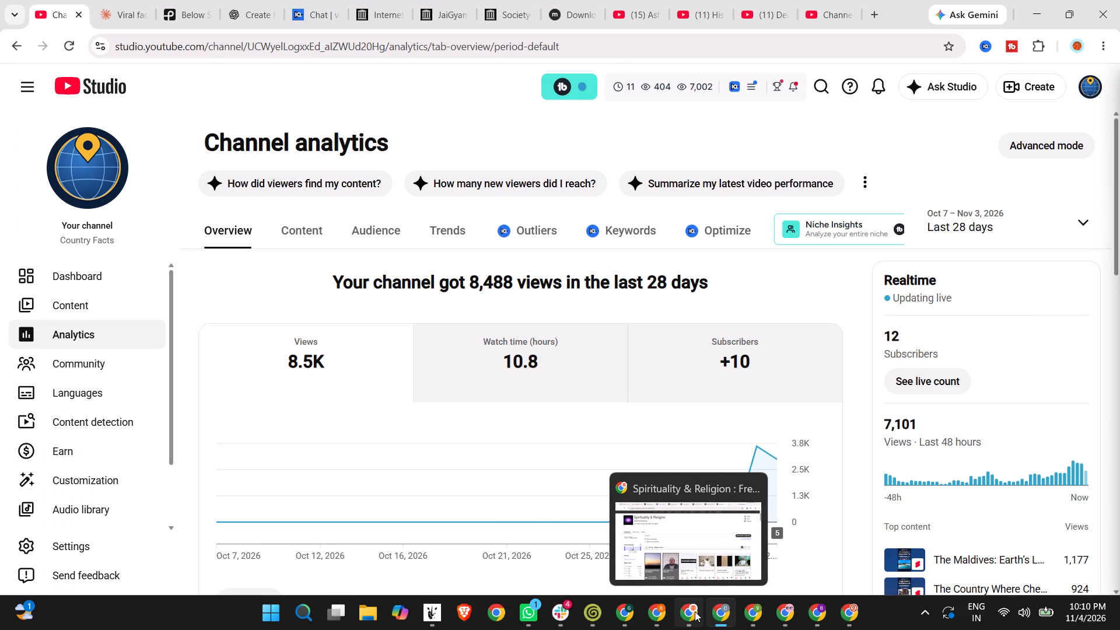
pyautogui.click(695, 611)
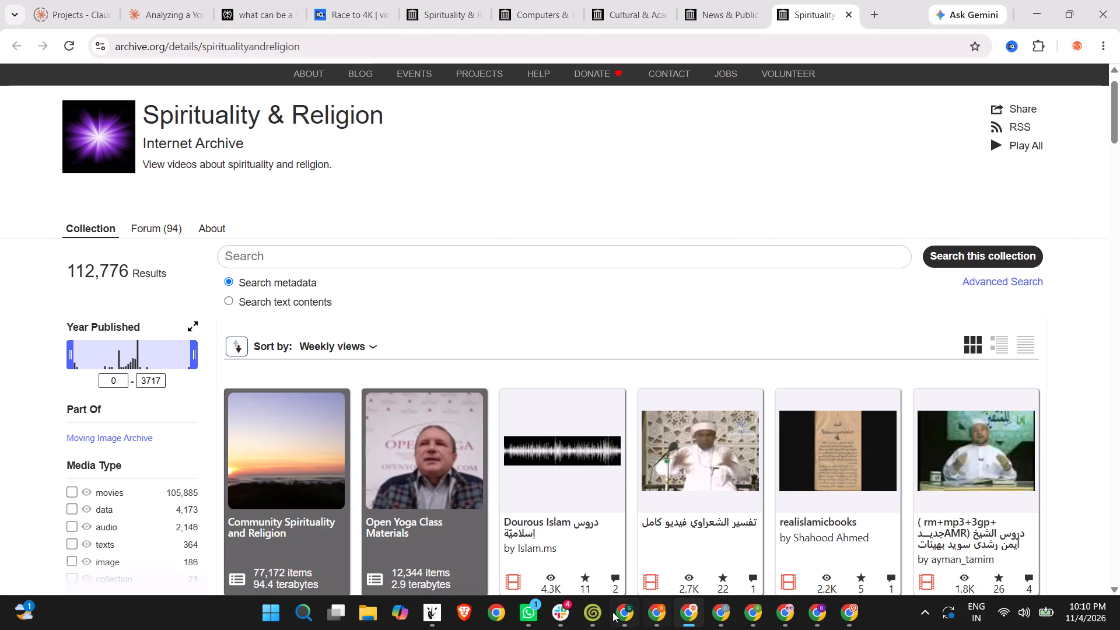
pyautogui.click(612, 612)
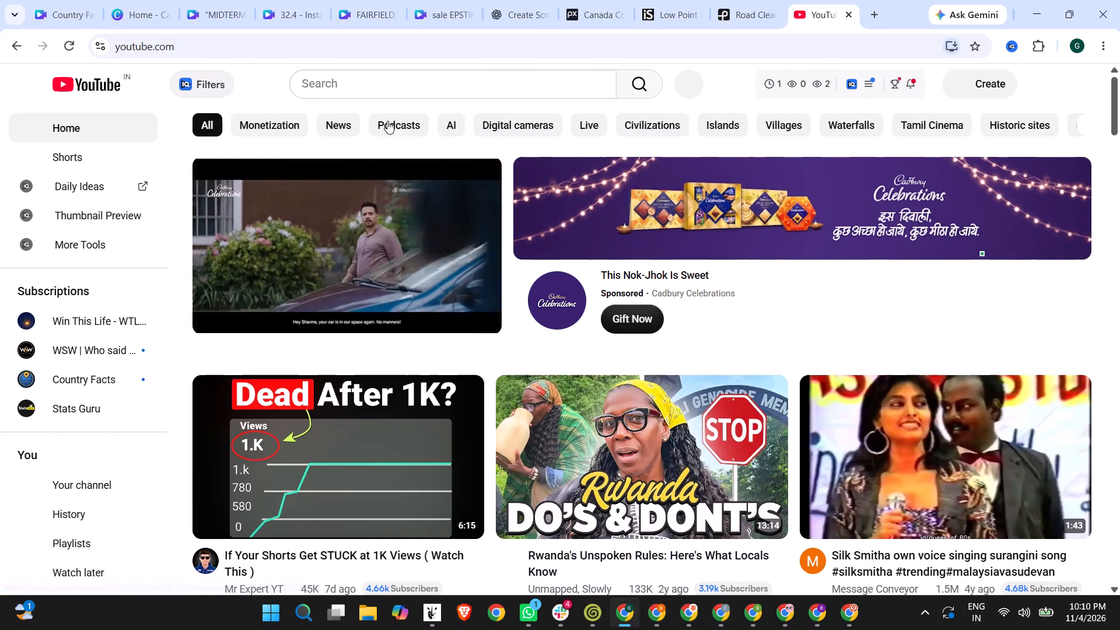
pyautogui.click(213, 0)
pyautogui.click(265, 0)
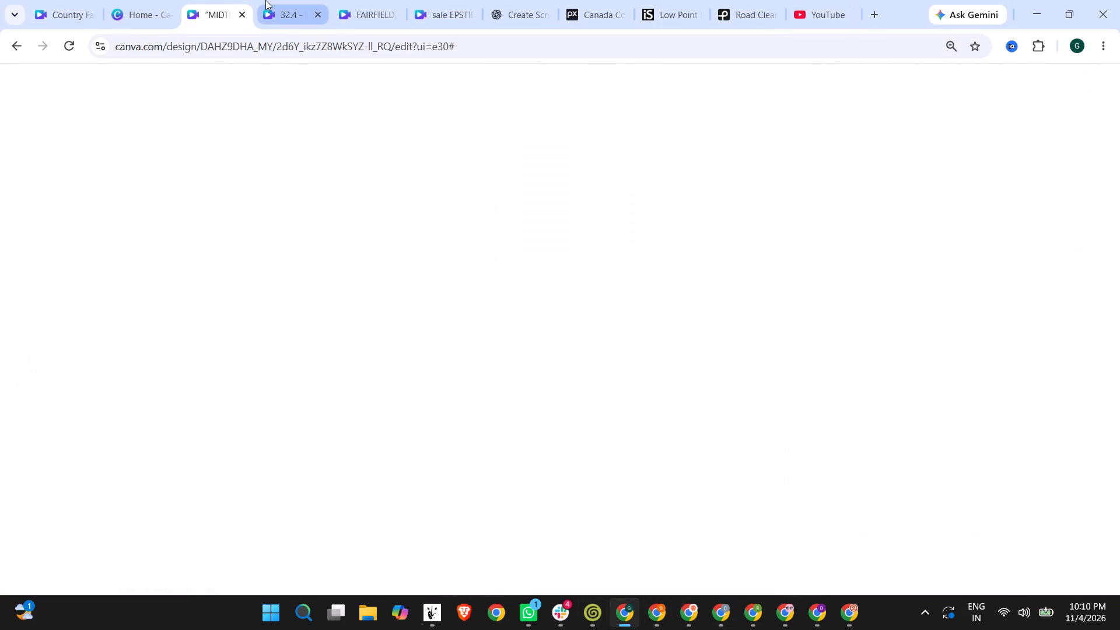
pyautogui.click(206, 0)
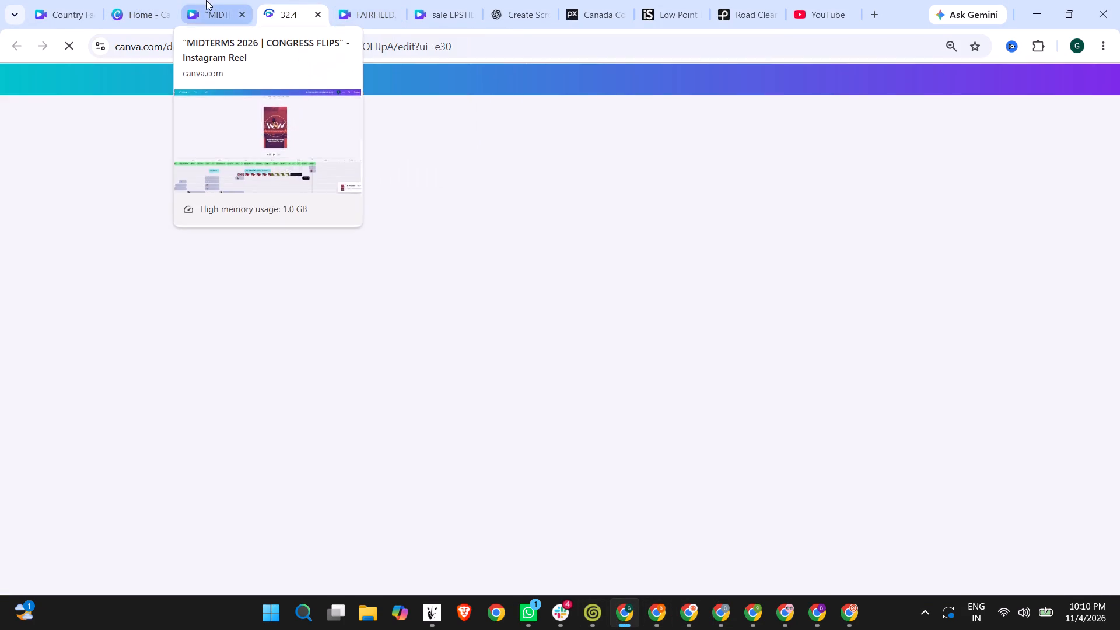
pyautogui.click(155, 0)
pyautogui.click(92, 0)
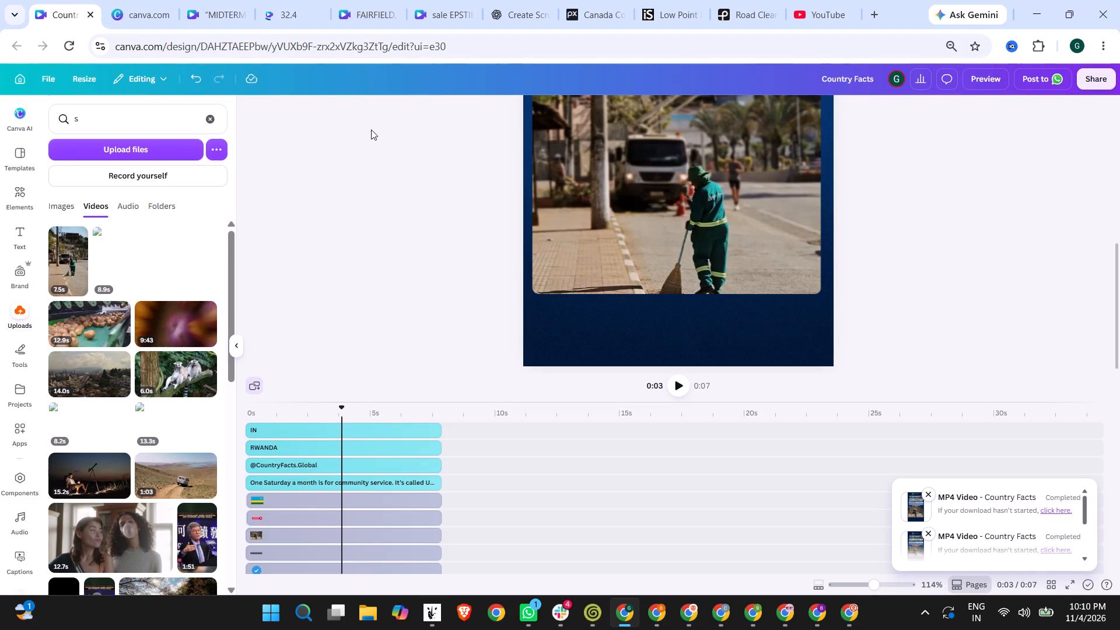
pyautogui.click(138, 0)
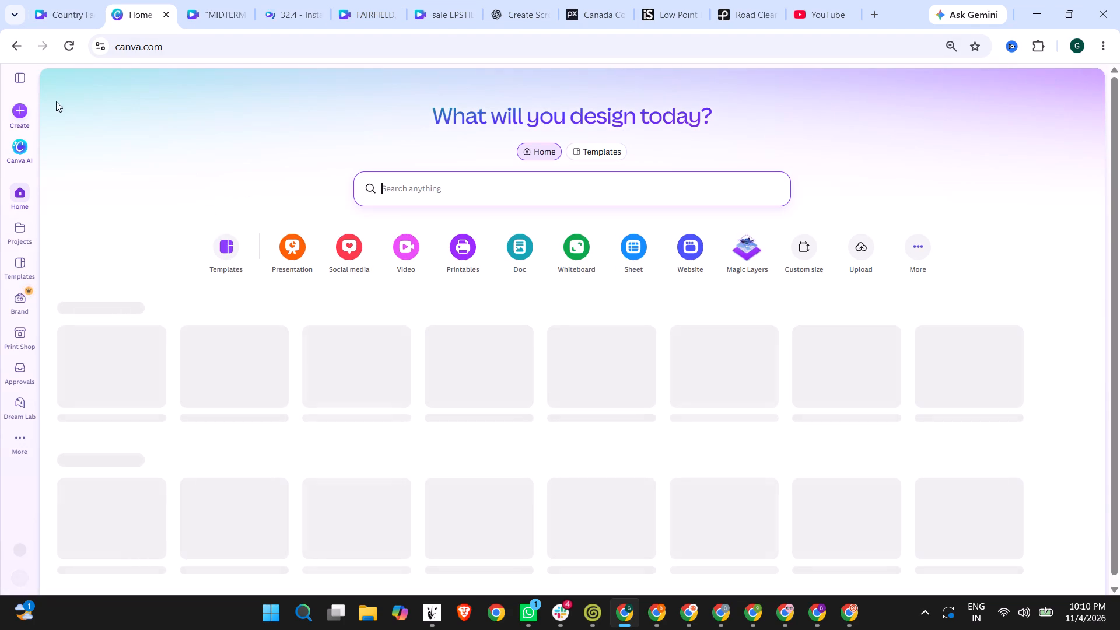
pyautogui.click(15, 111)
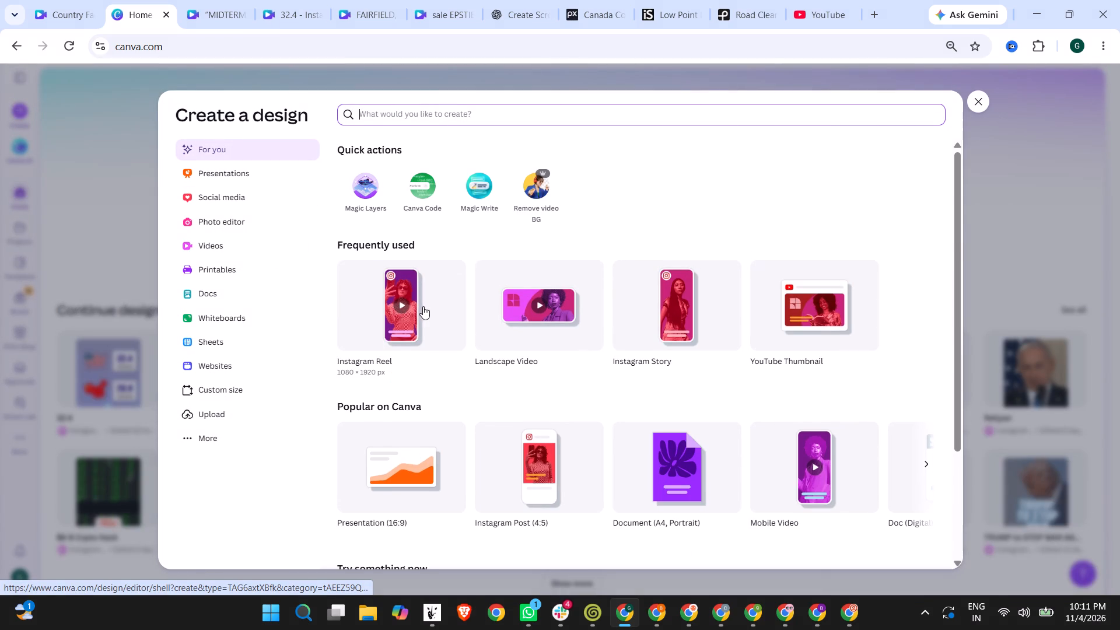
pyautogui.click(426, 306)
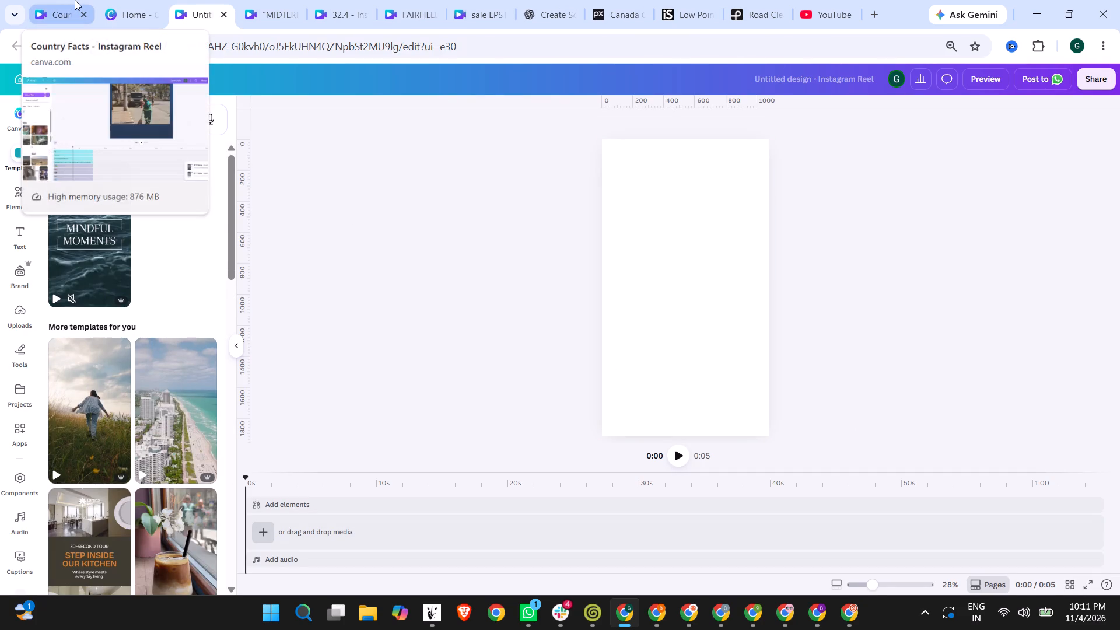
# Switch to YouTube Studio for the WSW | Who said What? channel and open its detailed realtime content report.
pyautogui.click(784, 604)
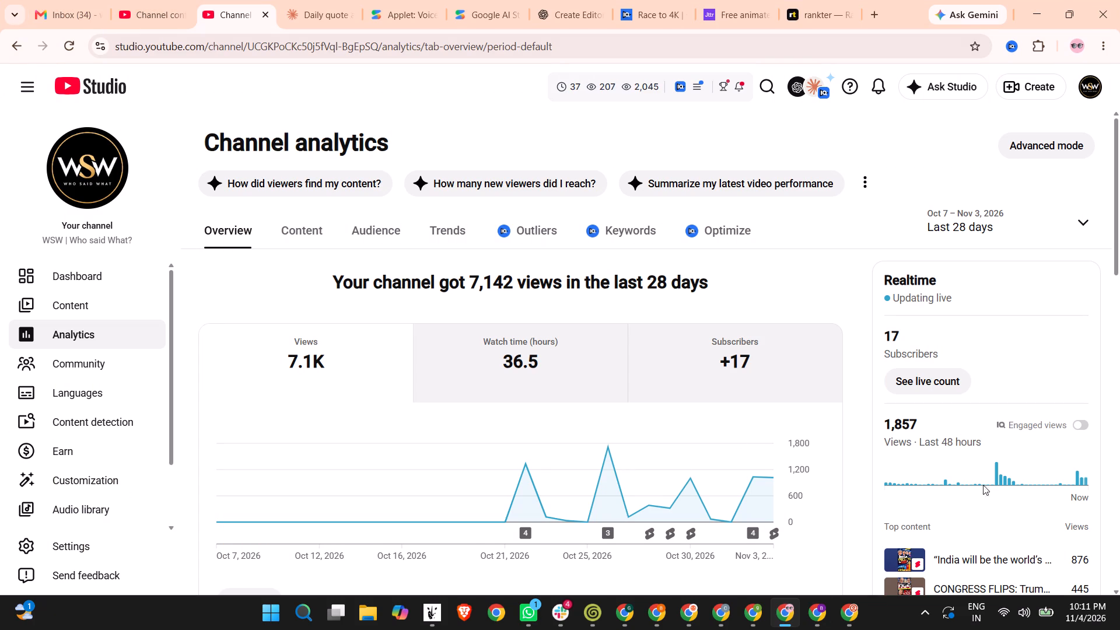
pyautogui.scroll(-5, 978, 489)
pyautogui.click(925, 292)
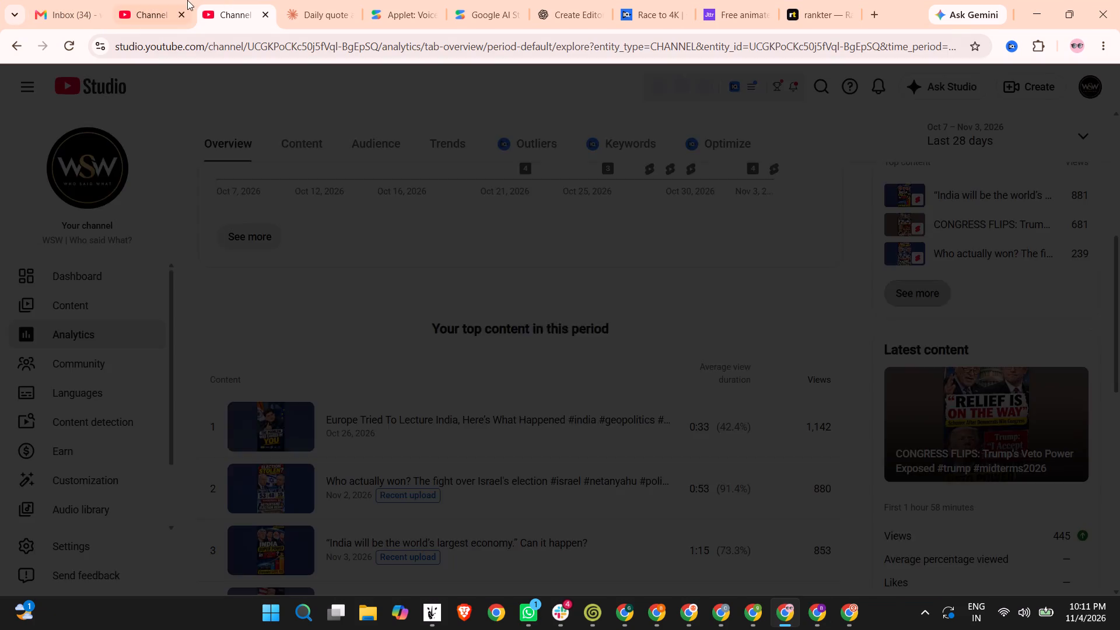
# Open the Country Facts channel's Realtime performance report in YouTube Studio and review each video's views over 48 hours and 60 minutes.
pyautogui.click(681, 608)
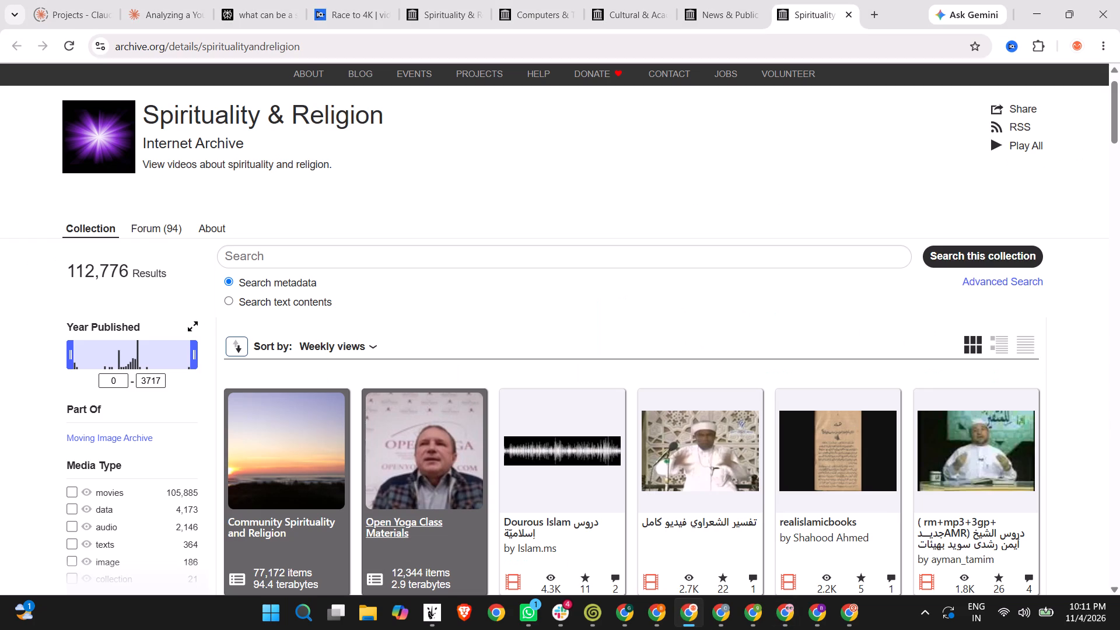
pyautogui.click(723, 614)
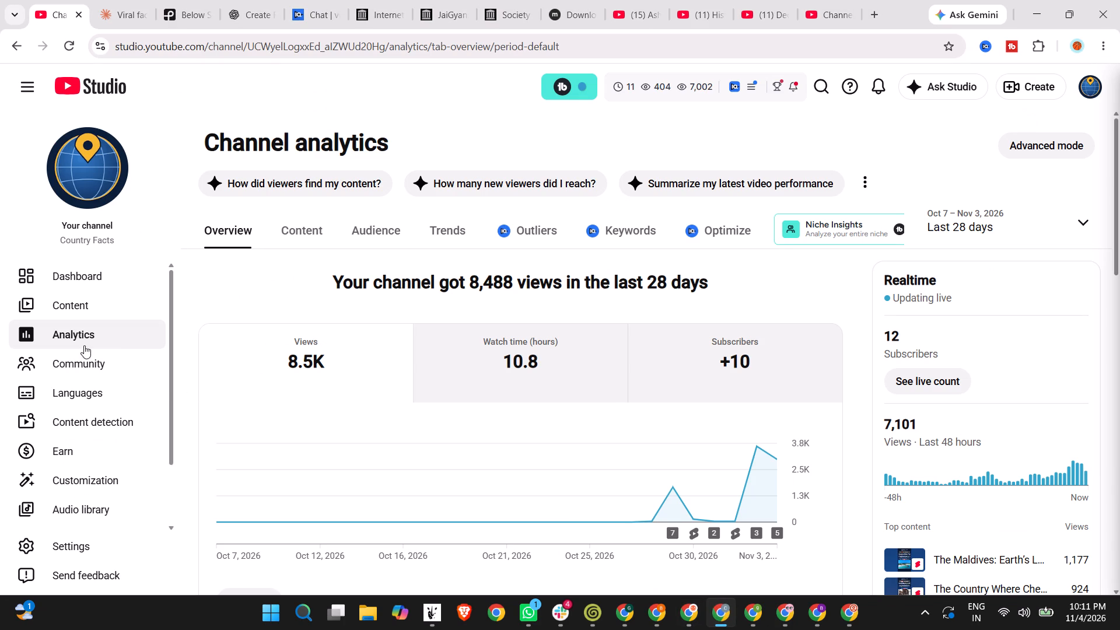
pyautogui.scroll(-3, 1019, 470)
pyautogui.click(929, 449)
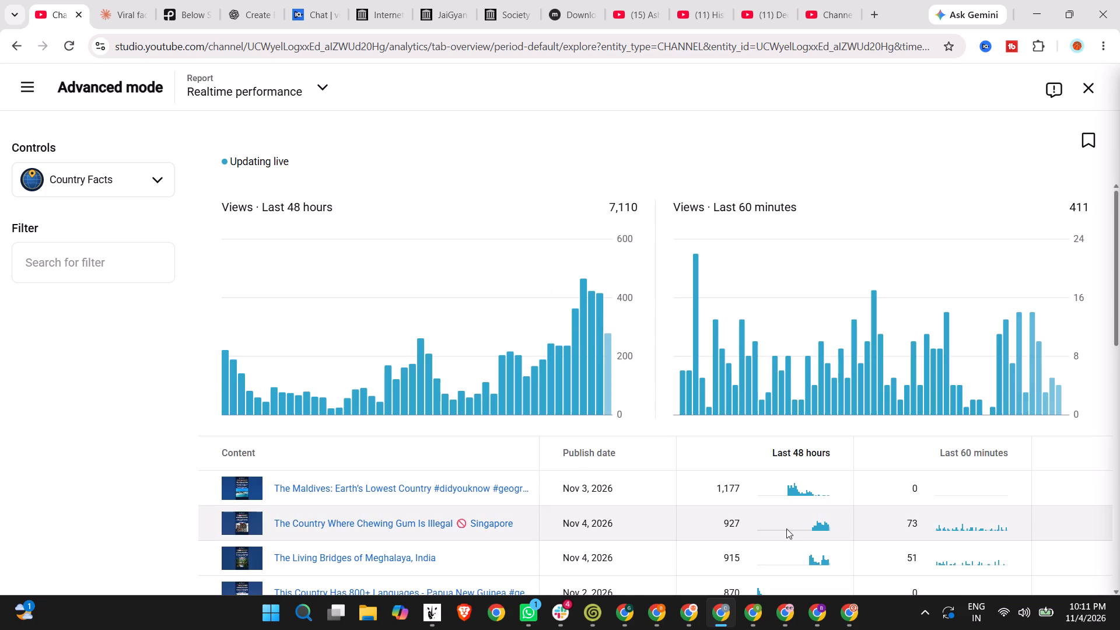
pyautogui.scroll(-4, 699, 460)
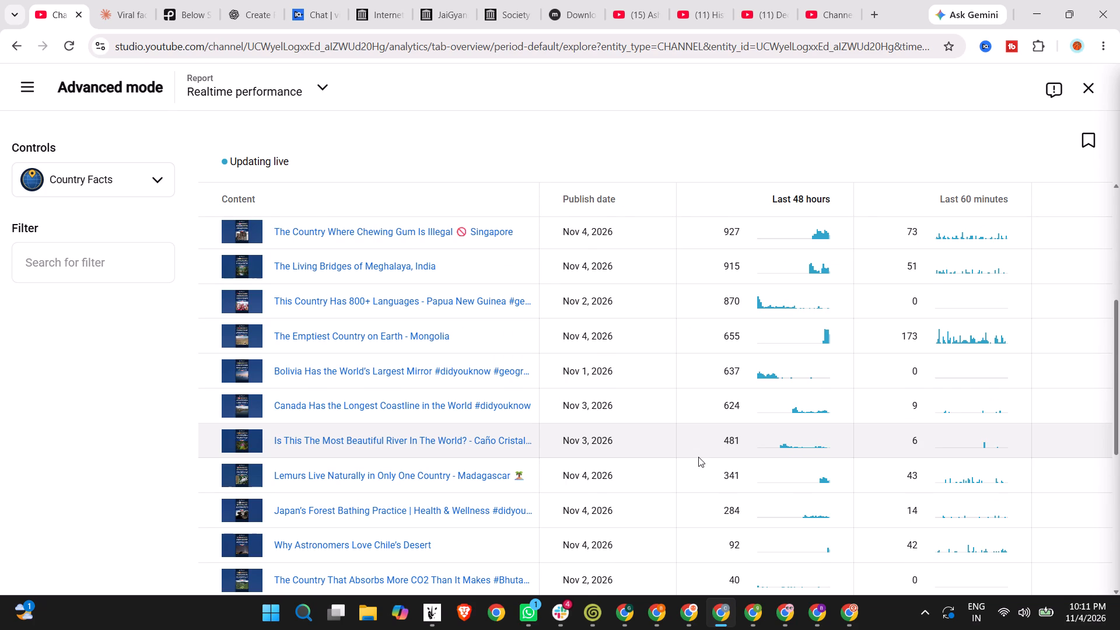
pyautogui.scroll(-12, 698, 457)
pyautogui.scroll(4, 698, 457)
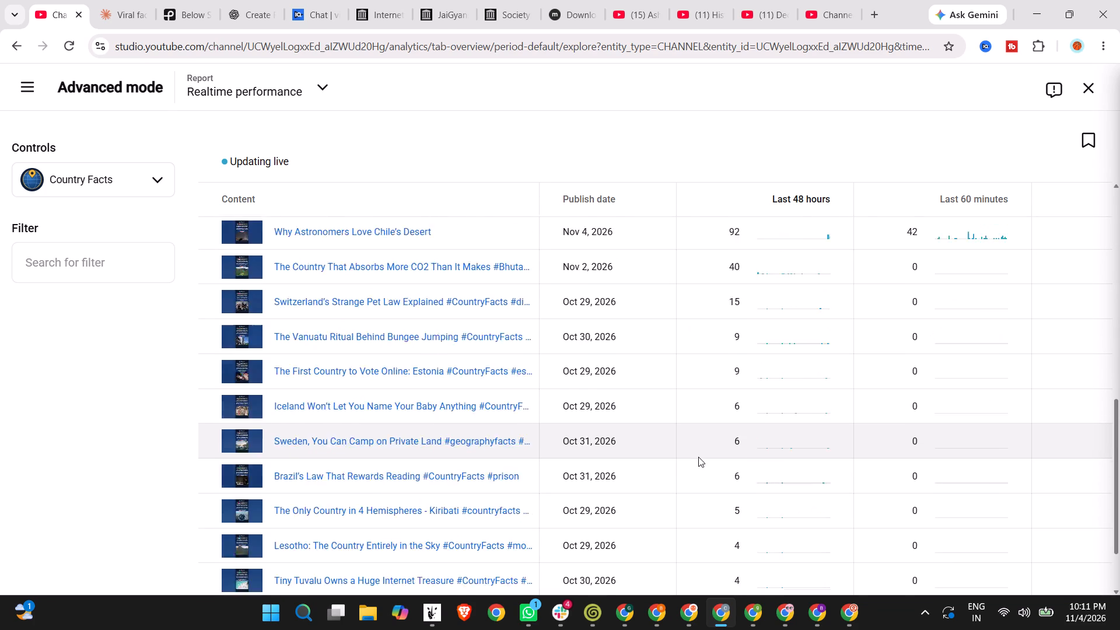
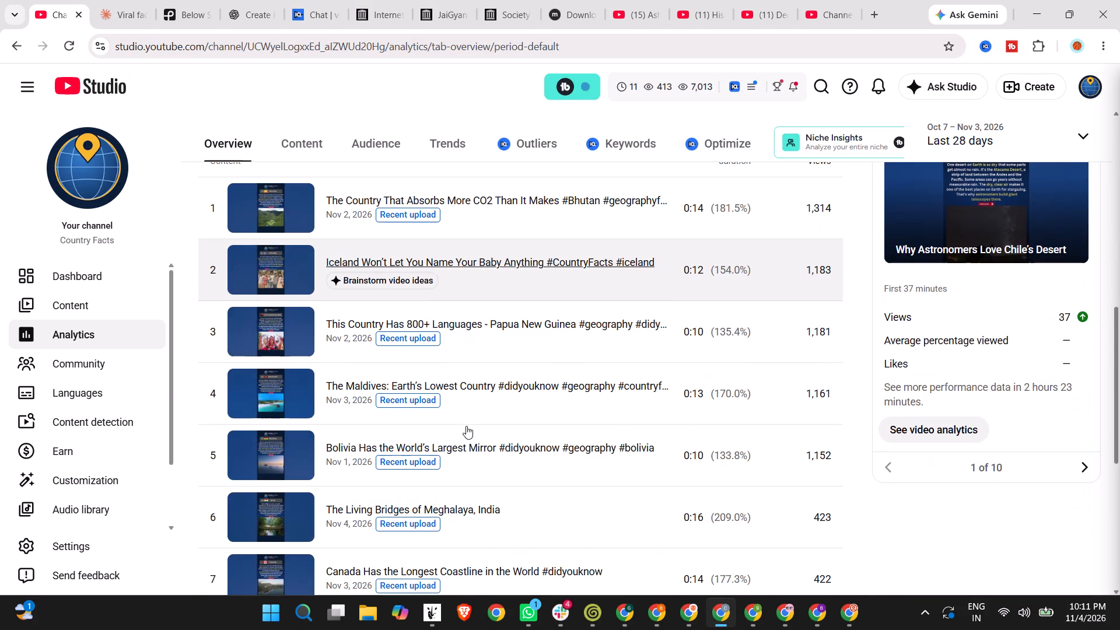
# Examine the Country Facts channel dashboard, including the latest Short's ranking, channel summary, top content and published videos.
pyautogui.scroll(7, 466, 425)
pyautogui.click(96, 286)
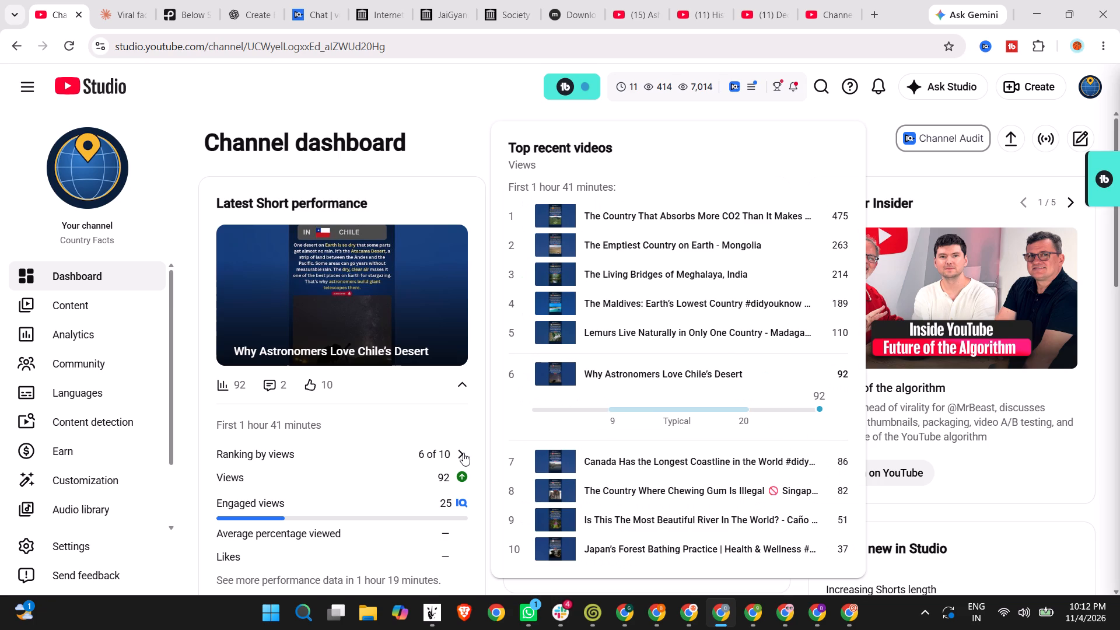
pyautogui.click(443, 134)
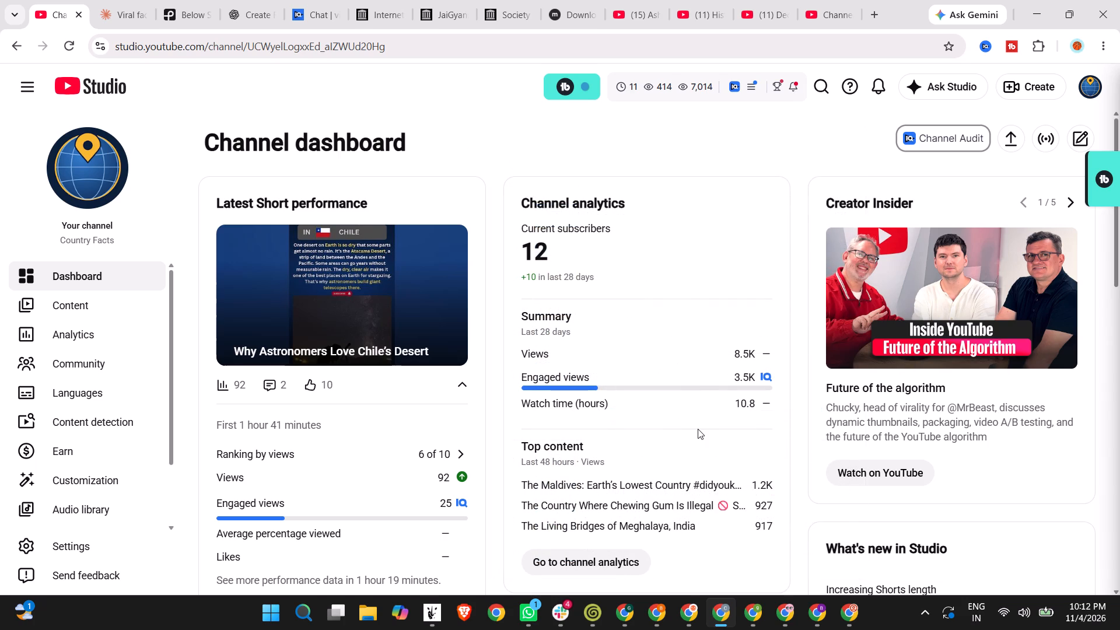
pyautogui.scroll(-2, 698, 429)
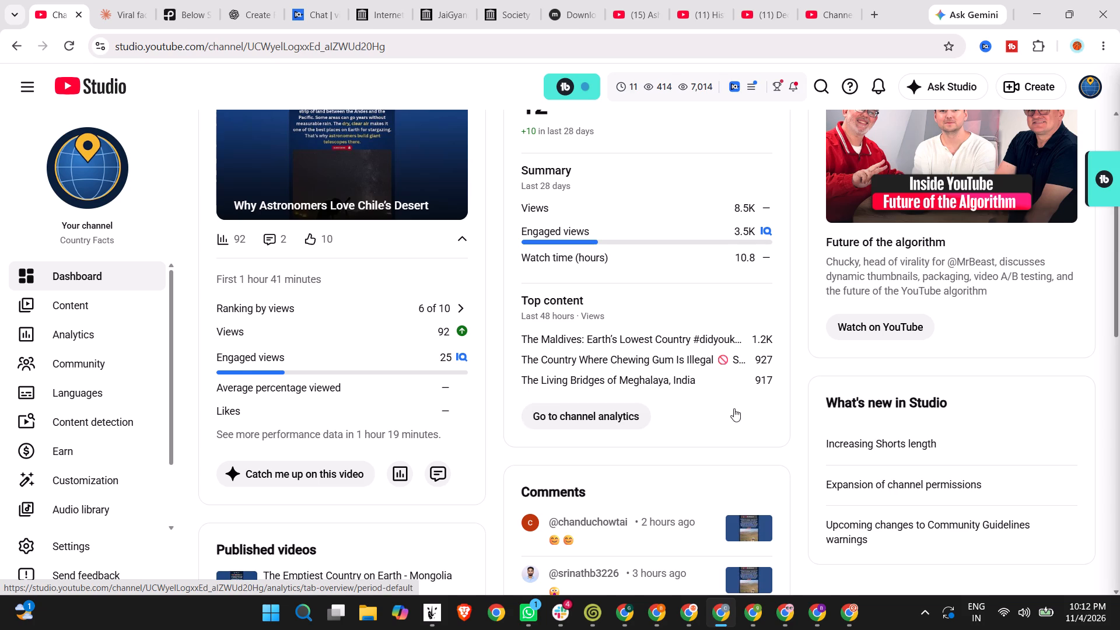
pyautogui.scroll(2, 692, 410)
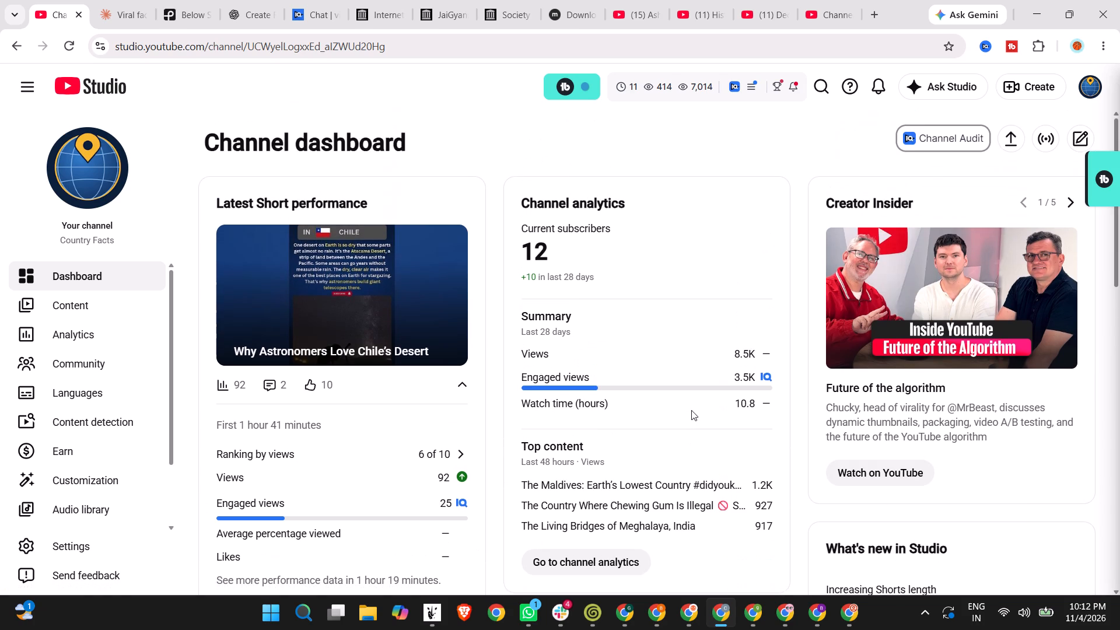
pyautogui.scroll(-3, 691, 410)
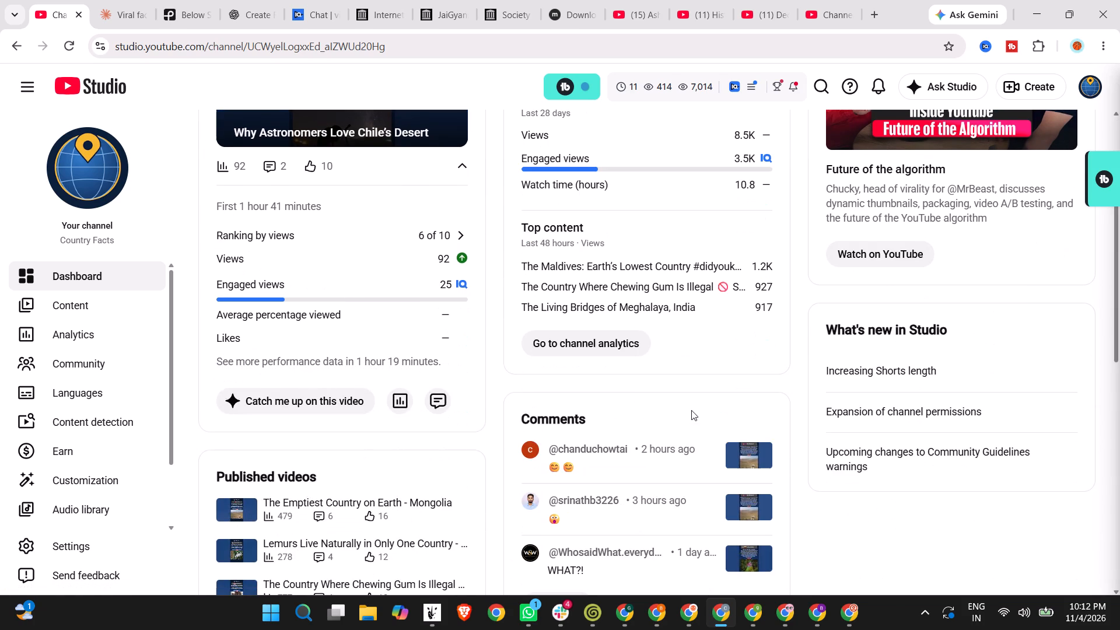
pyautogui.scroll(1, 691, 410)
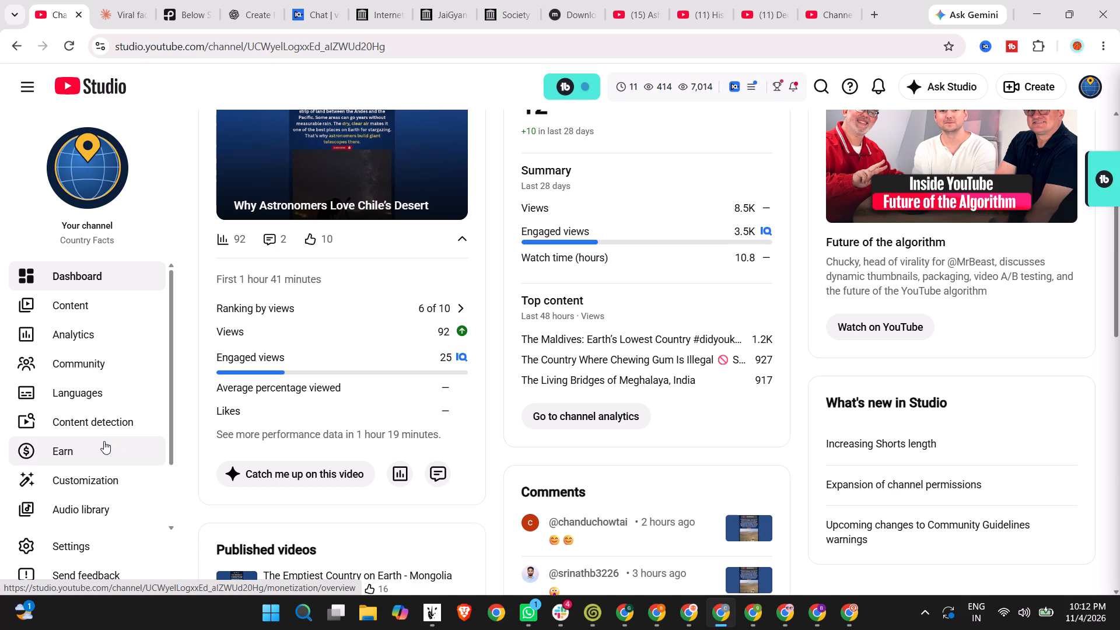
pyautogui.scroll(-3, 439, 455)
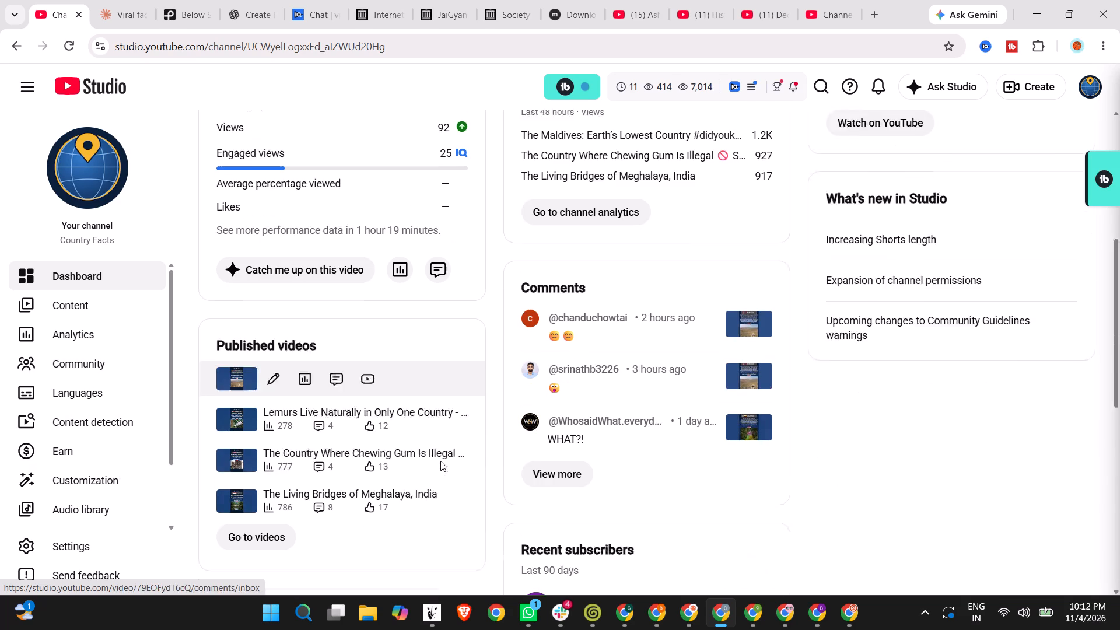
pyautogui.click(554, 457)
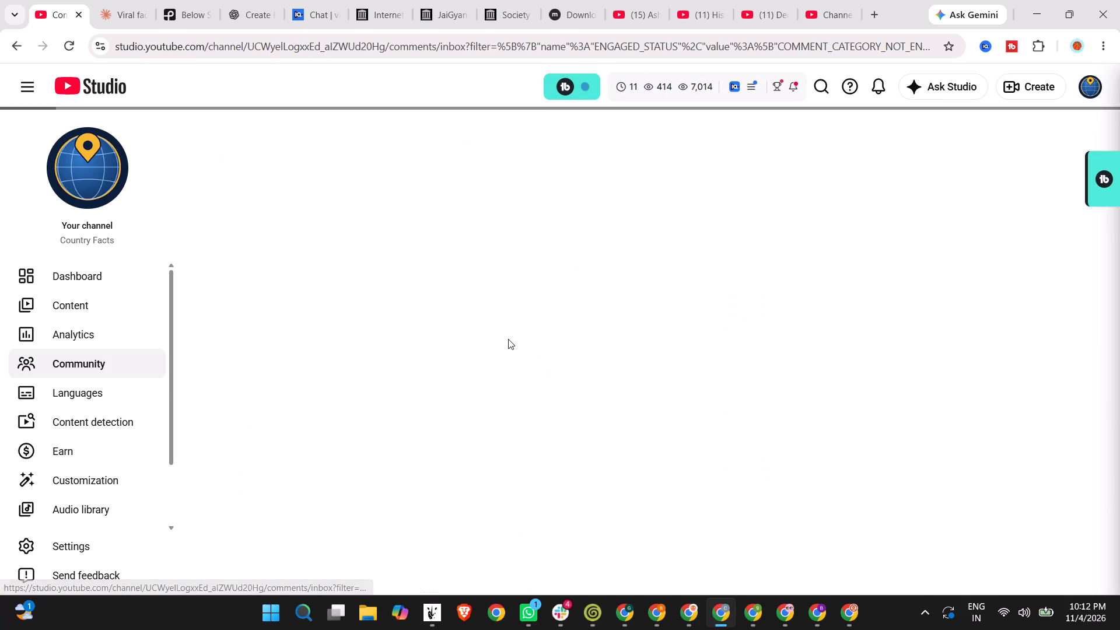
pyautogui.scroll(-3, 506, 340)
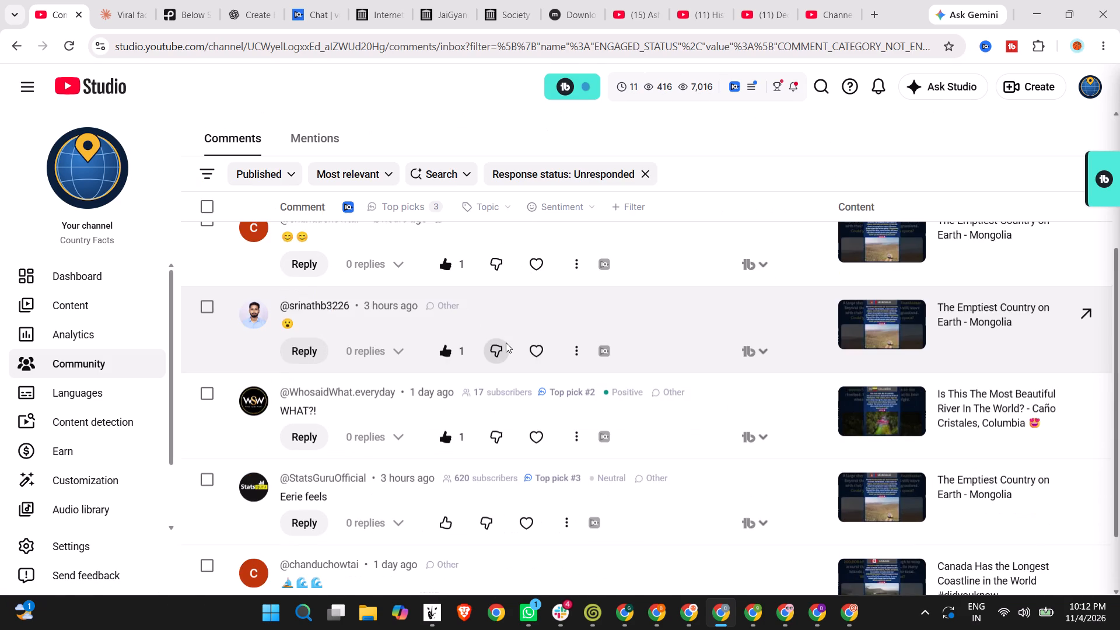
pyautogui.scroll(-5, 506, 342)
pyautogui.scroll(4, 381, 418)
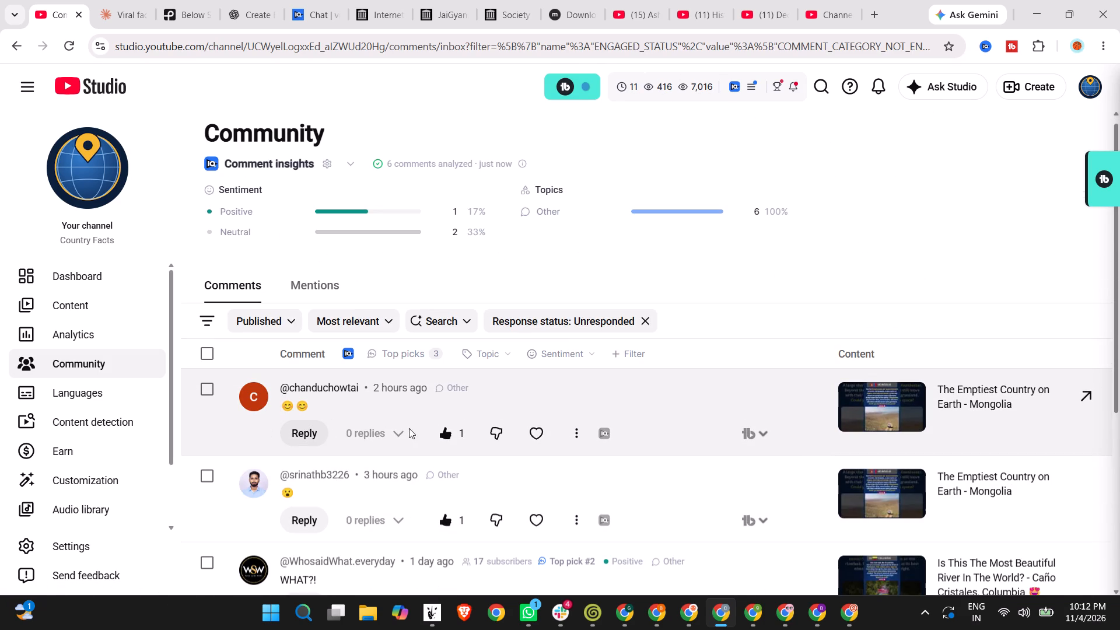
pyautogui.click(306, 430)
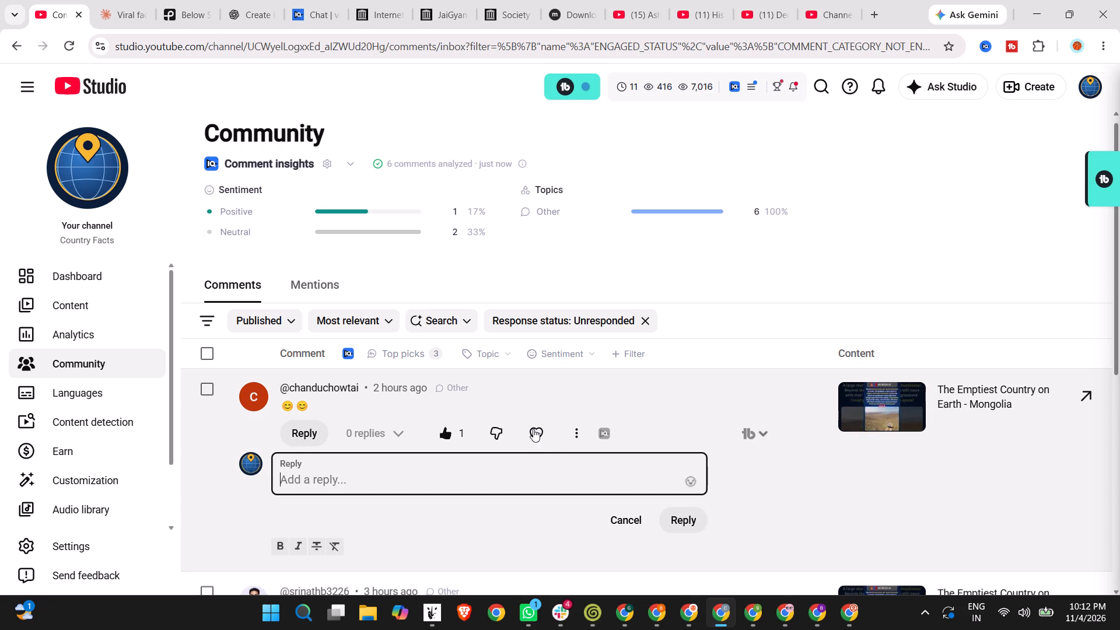
pyautogui.click(736, 301)
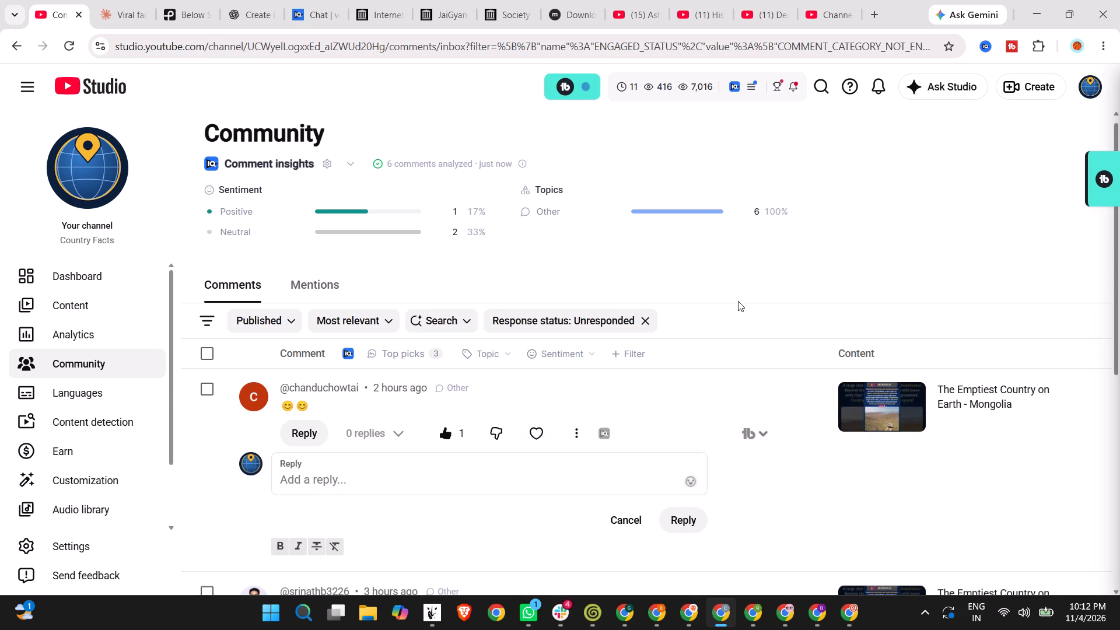
pyautogui.scroll(-3, 557, 380)
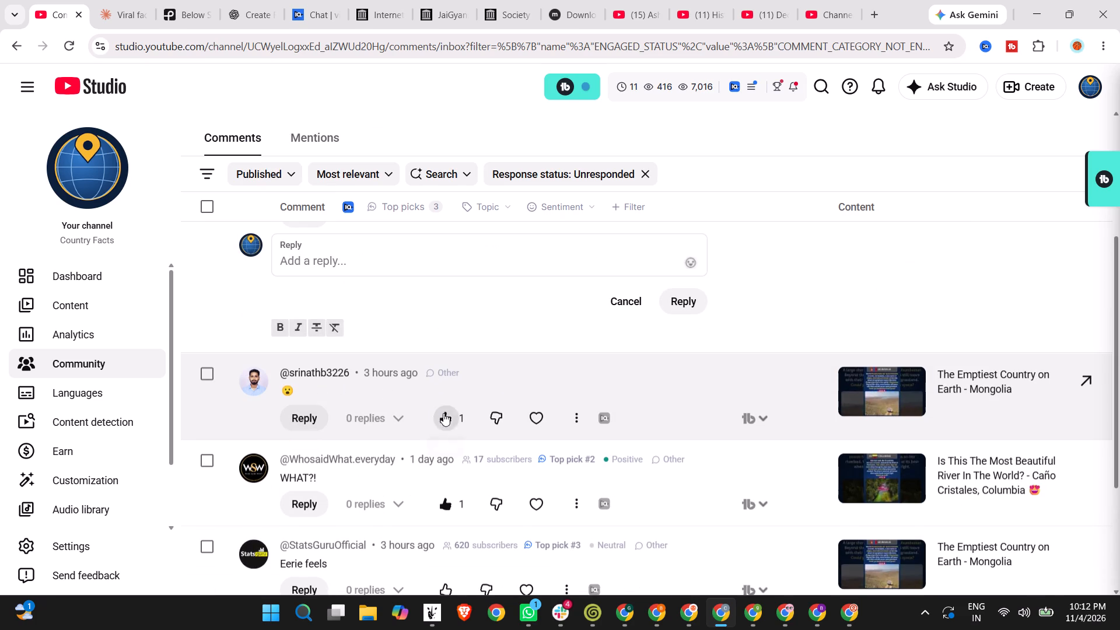
pyautogui.scroll(-5, 415, 459)
pyautogui.scroll(2, 492, 451)
pyautogui.scroll(-7, 492, 451)
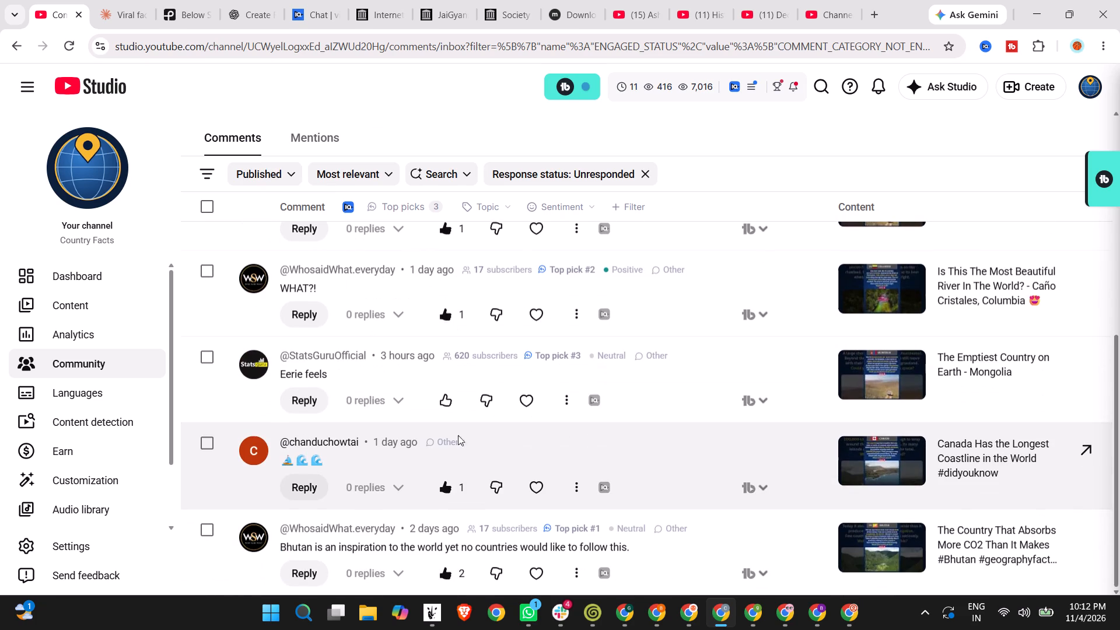
pyautogui.click(453, 405)
# Look over the Country Facts channel's unresponded comments and check its mentions in the Community section.
pyautogui.scroll(-7, 531, 461)
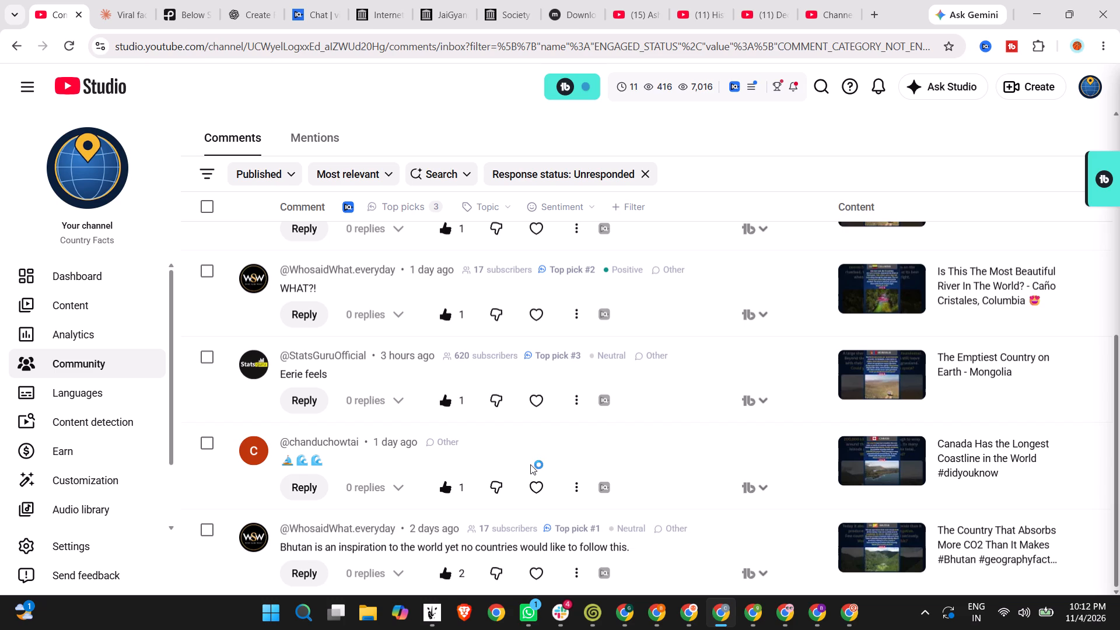
pyautogui.scroll(12, 584, 310)
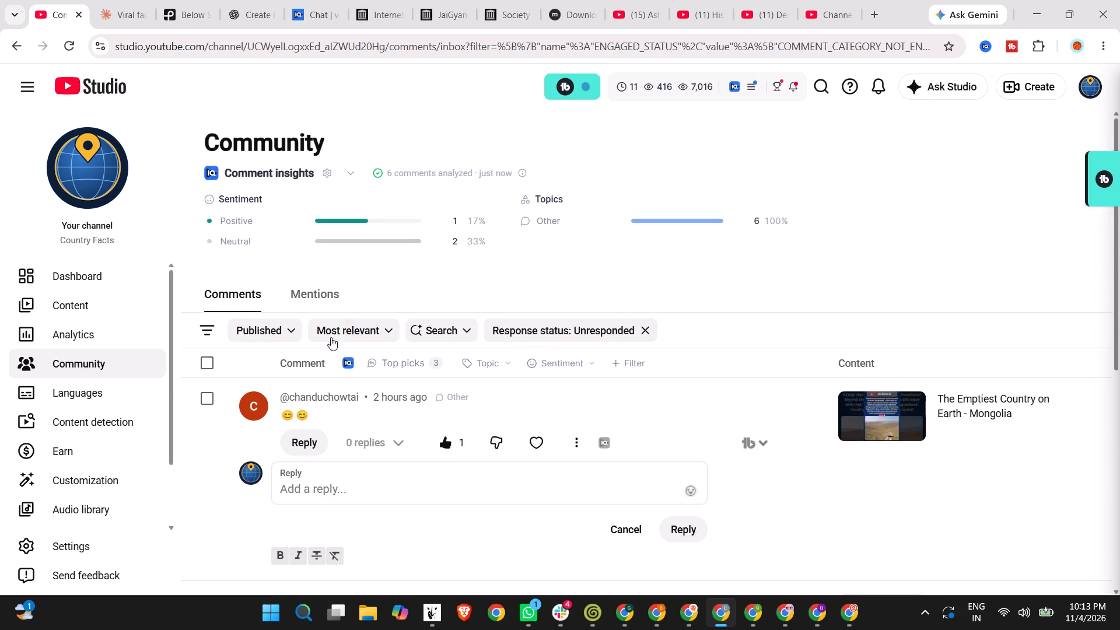
pyautogui.click(317, 296)
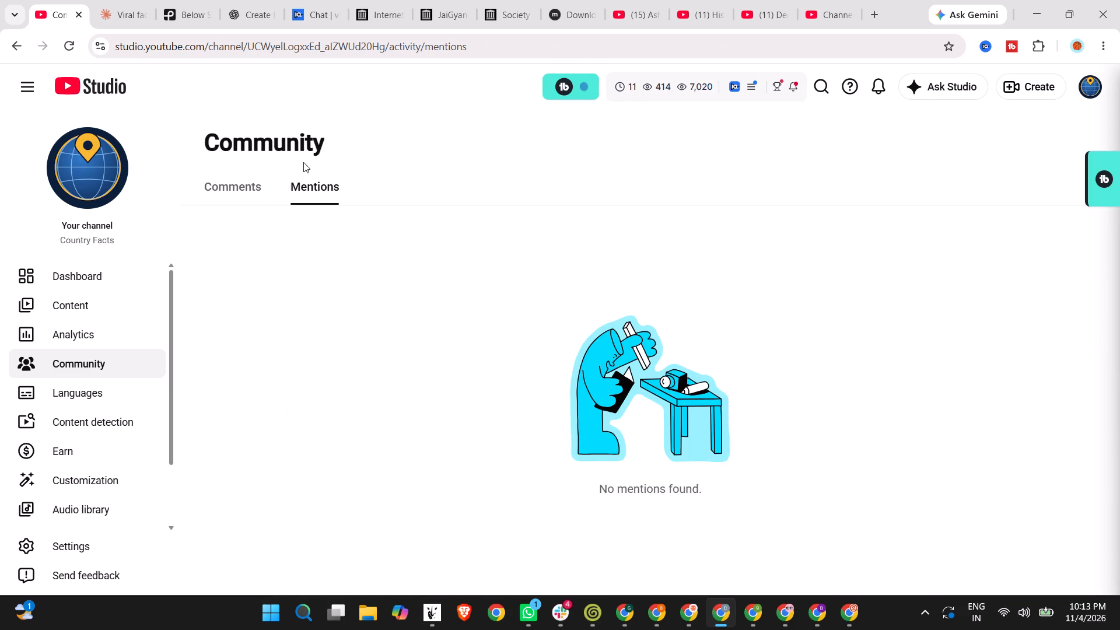
pyautogui.click(230, 187)
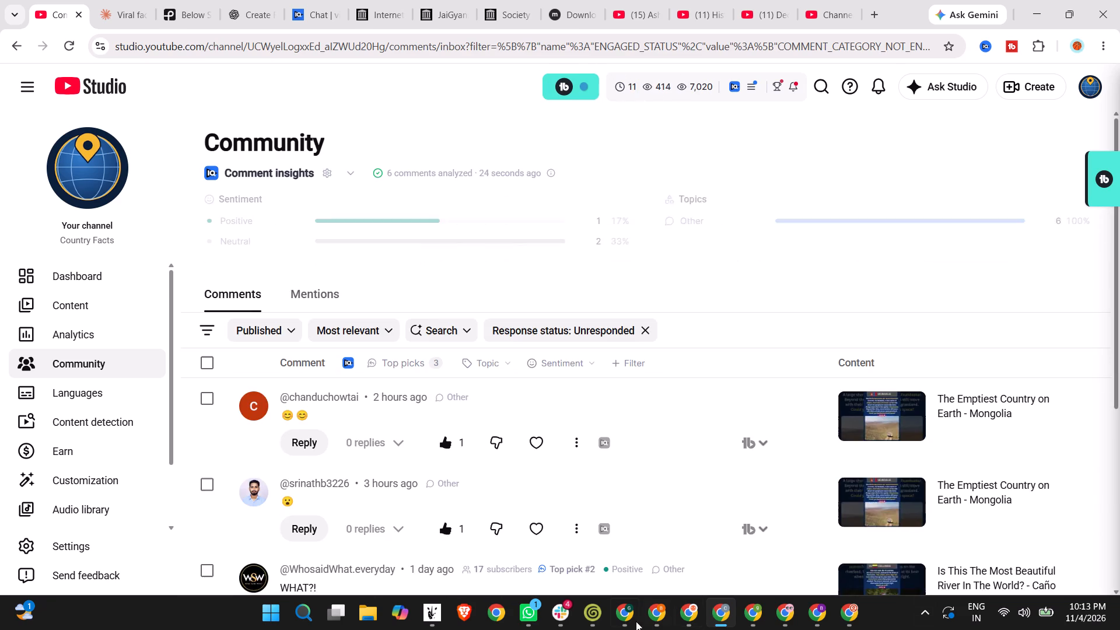
# Switch to the WSW | Who said What? channel in YouTube Studio, close its realtime report and examine the channel dashboard.
pyautogui.click(623, 607)
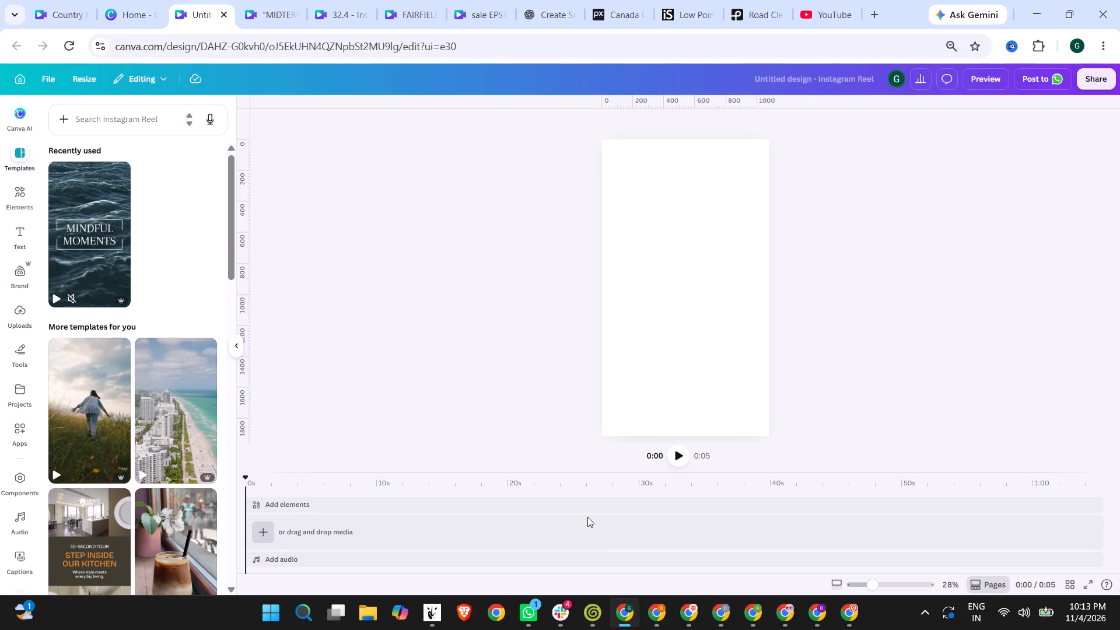
pyautogui.click(776, 604)
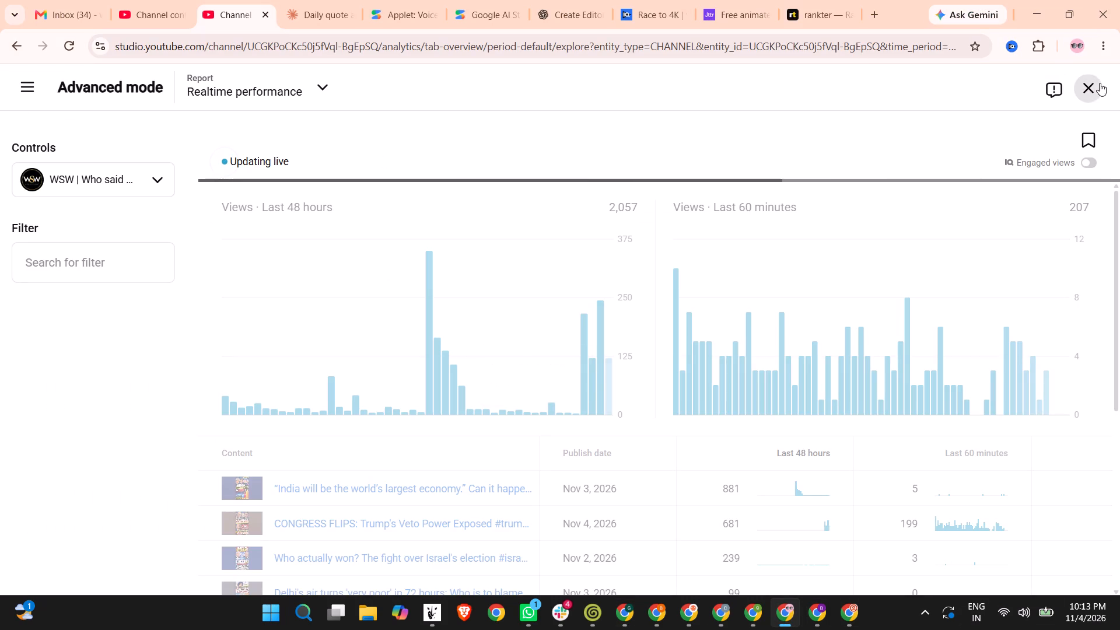
pyautogui.click(1088, 85)
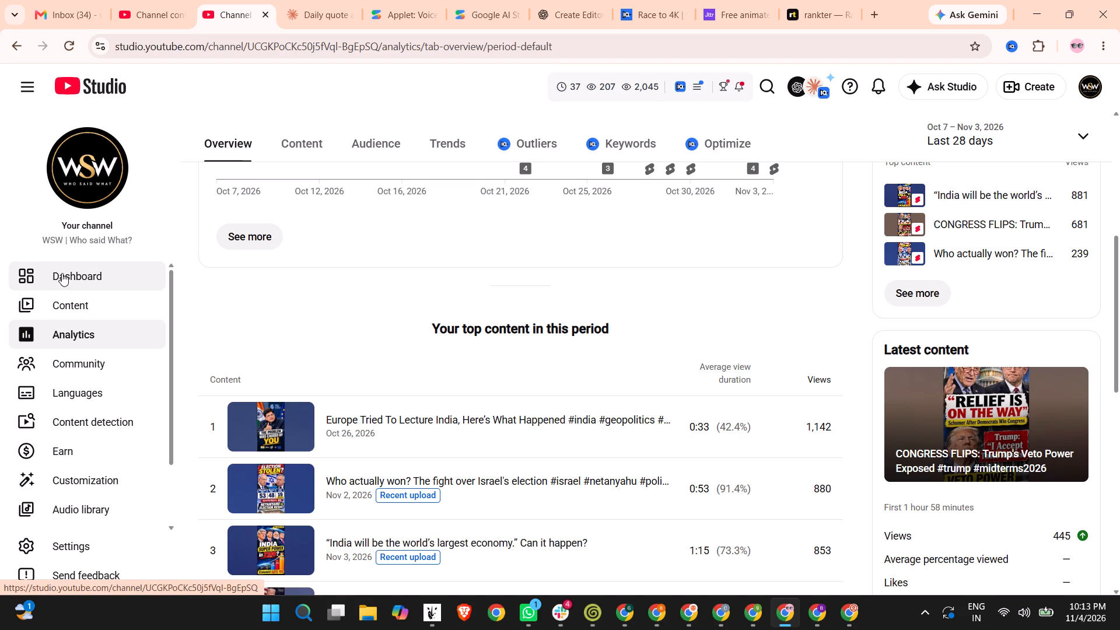
pyautogui.click(62, 273)
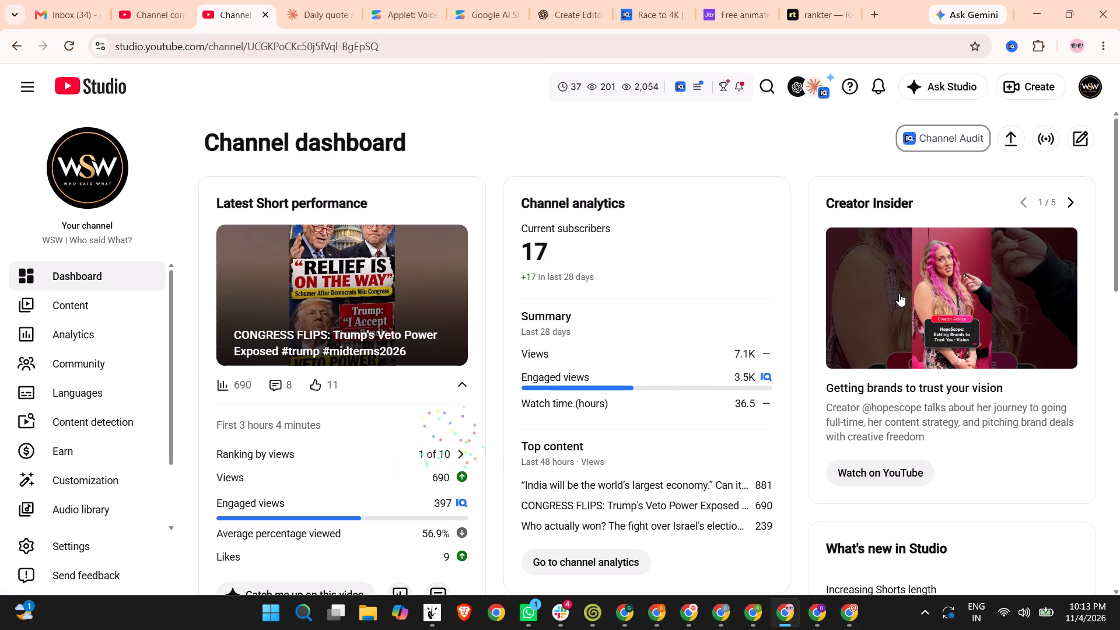
pyautogui.scroll(-2, 588, 337)
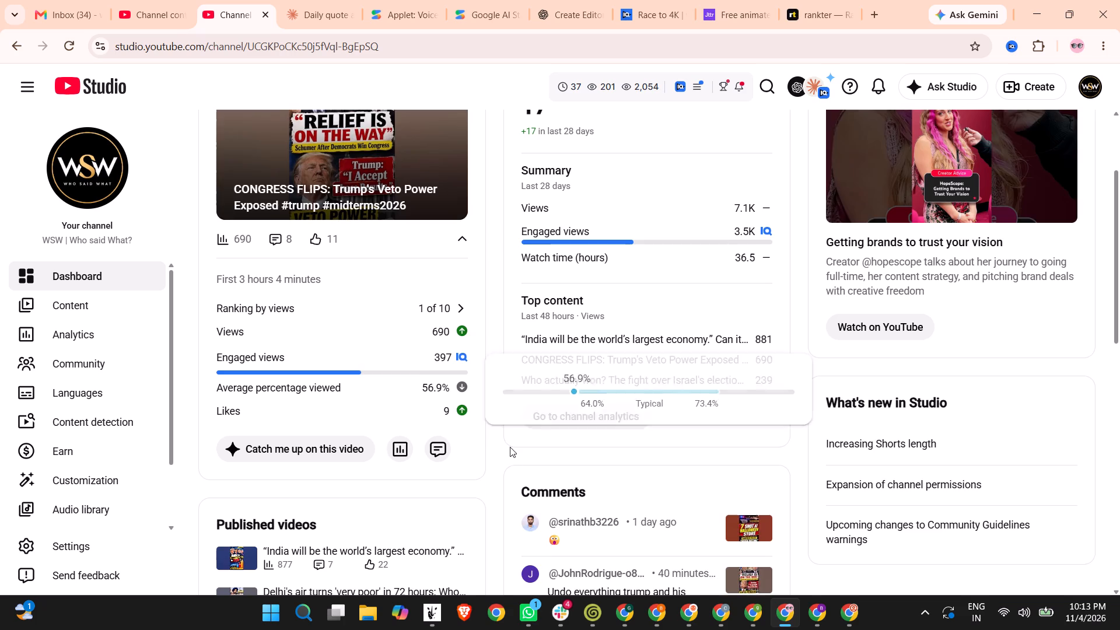
pyautogui.scroll(-4, 509, 446)
# Open the WSW channel's full list of unresponded comments from the dashboard and look through it.
pyautogui.click(575, 353)
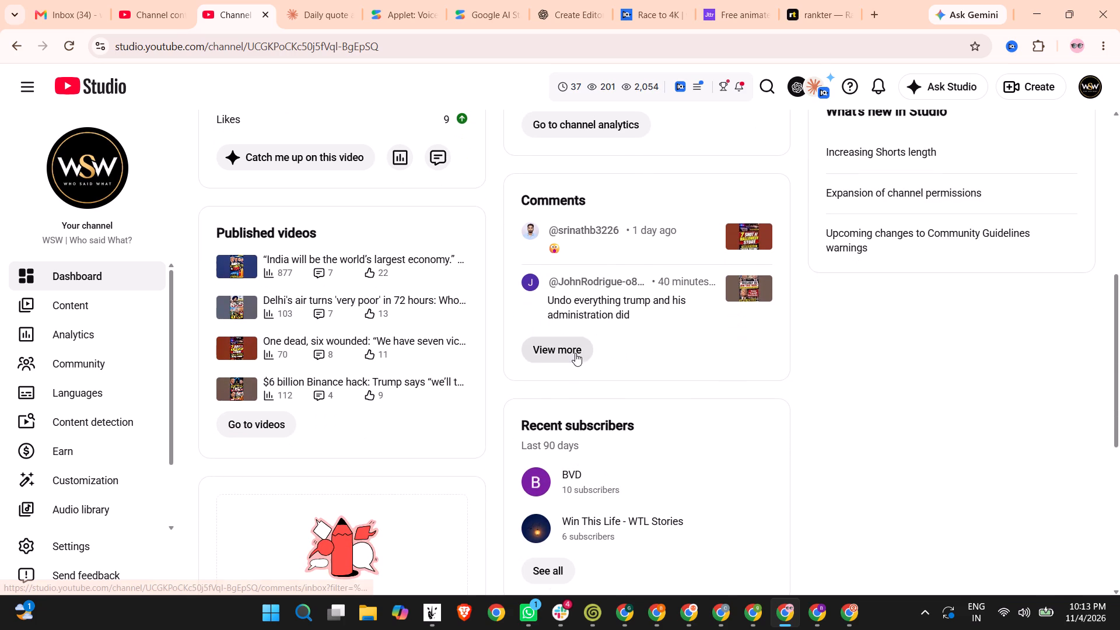
pyautogui.scroll(-3, 341, 372)
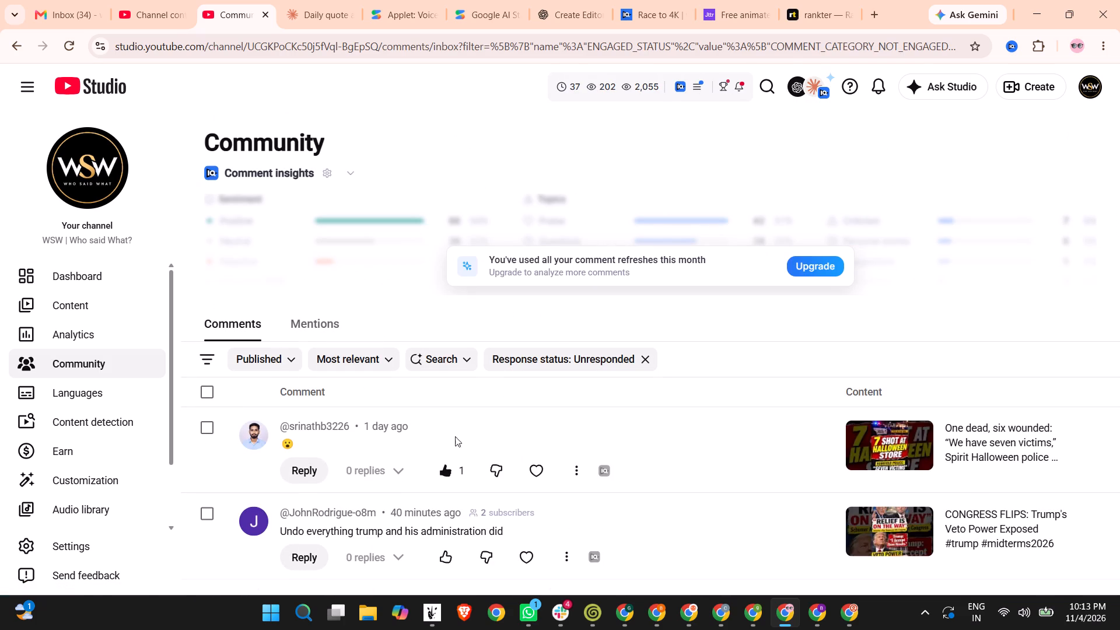
pyautogui.scroll(-4, 350, 473)
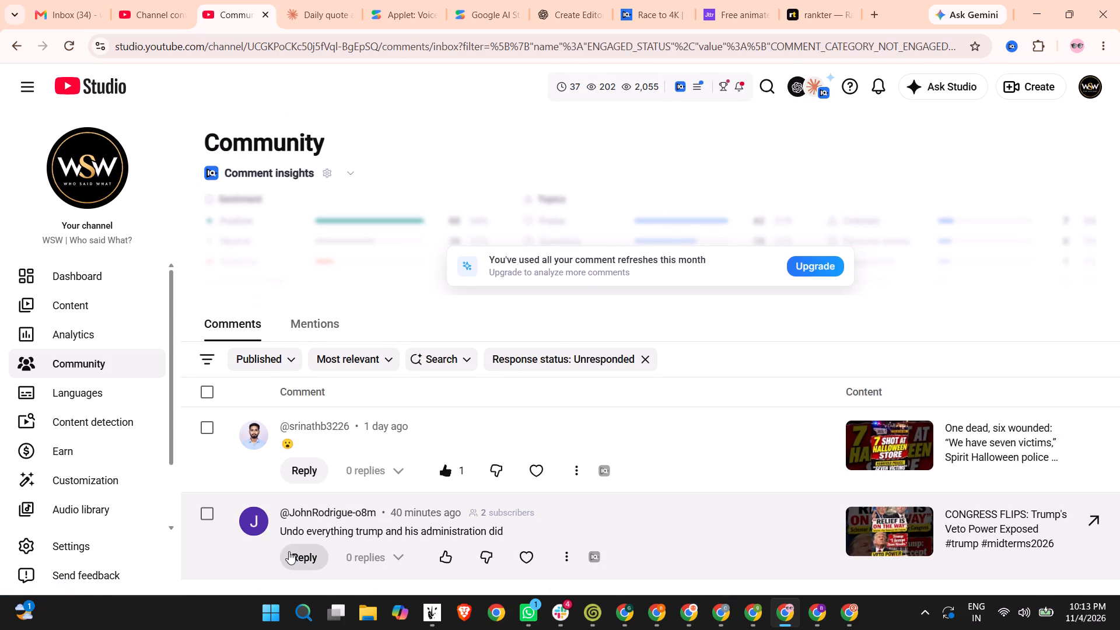
# Reply to the "Undo everything trump and his administration did" comment with the generated Informal reply "Haha, if only we could just hit rewind…".
pyautogui.click(289, 551)
pyautogui.scroll(-4, 441, 428)
pyautogui.click(549, 570)
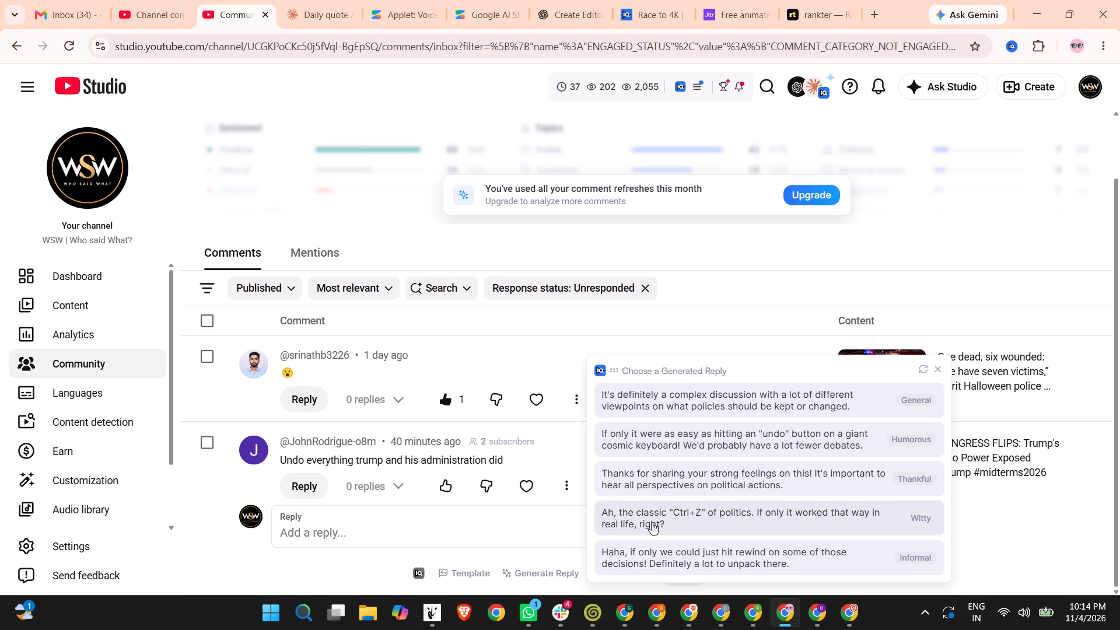
pyautogui.click(659, 568)
pyautogui.scroll(-2, 600, 464)
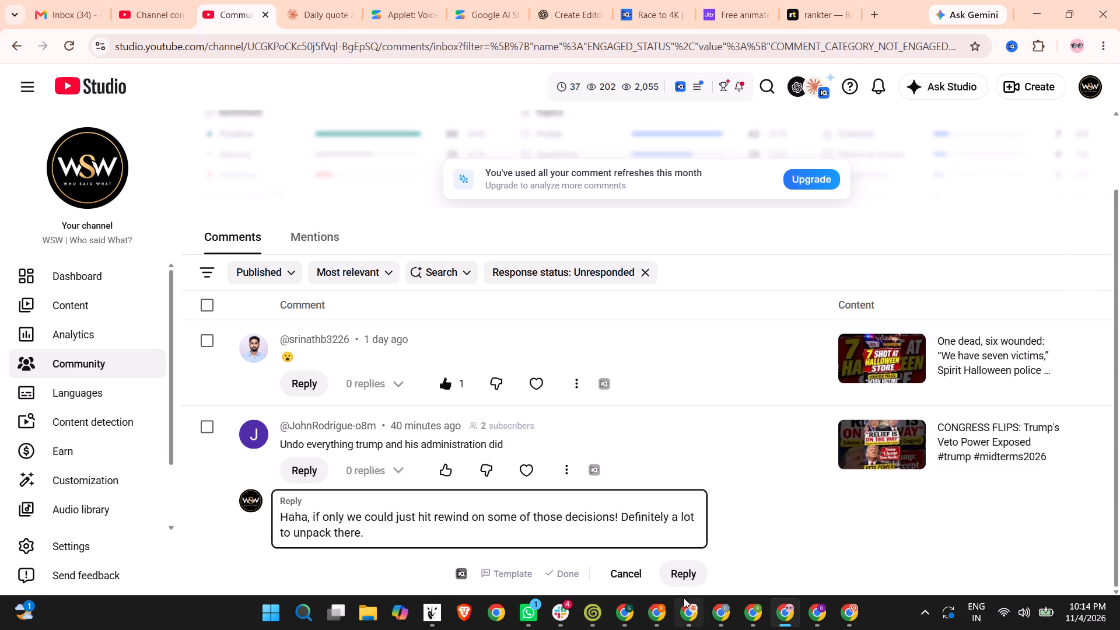
pyautogui.click(684, 575)
# Give a creator heart to the "Undo everything trump and his administration did" comment on the CONGRESS FLIPS Short.
pyautogui.scroll(-4, 629, 419)
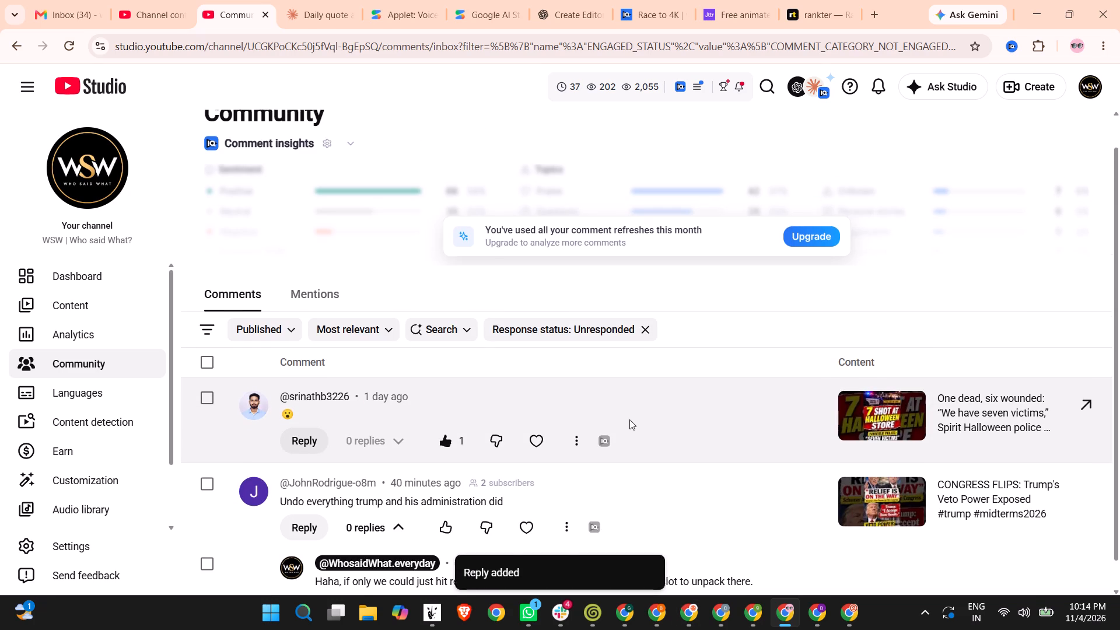
pyautogui.click(528, 488)
pyautogui.click(683, 338)
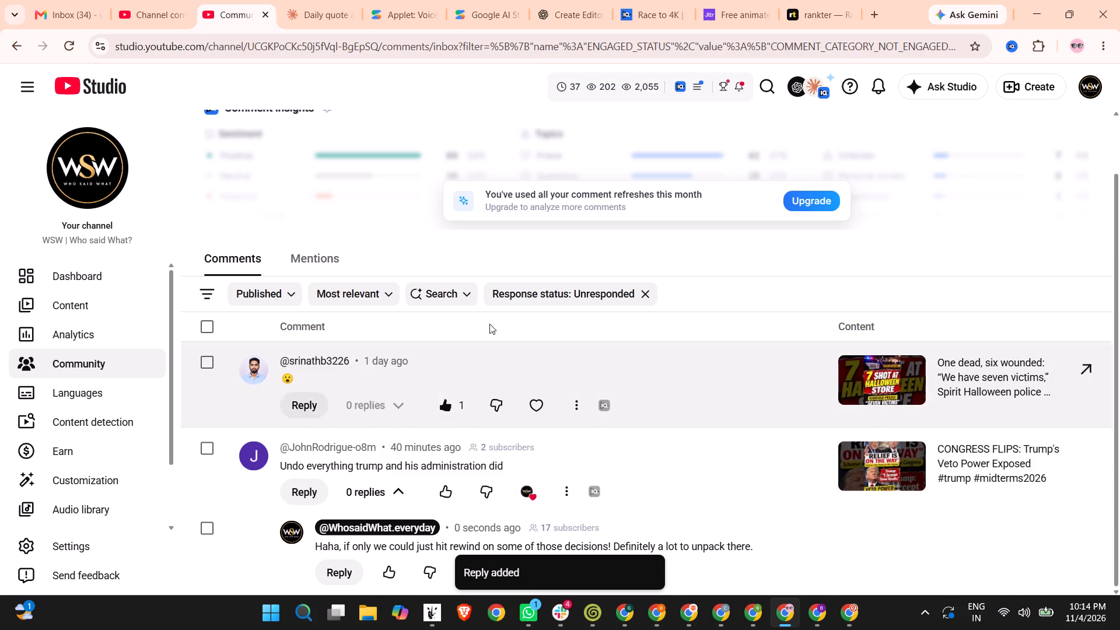
# Examine the WSW channel's dashboard and analytics overview, including the live subscriber count and the channel growth chart for the last 28 days.
pyautogui.click(98, 281)
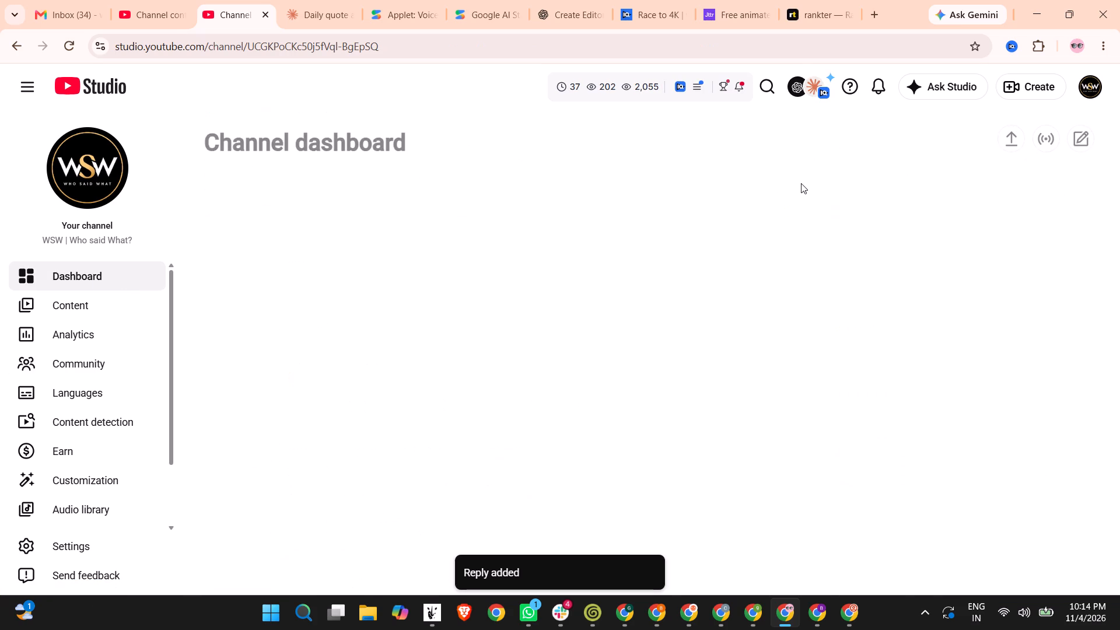
pyautogui.scroll(-3, 604, 235)
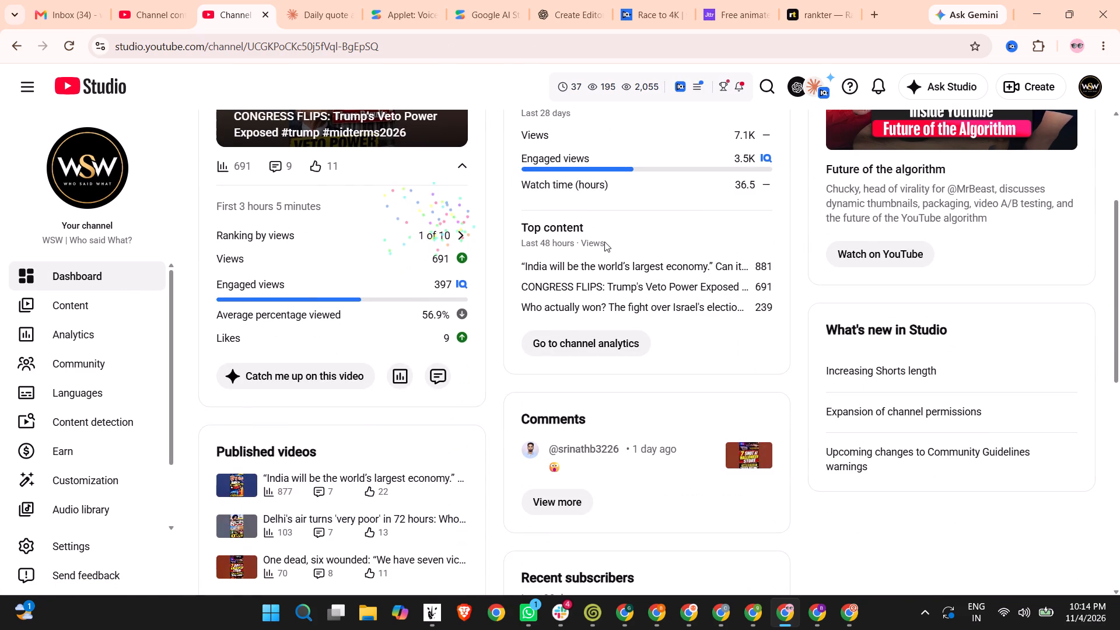
pyautogui.scroll(3, 604, 242)
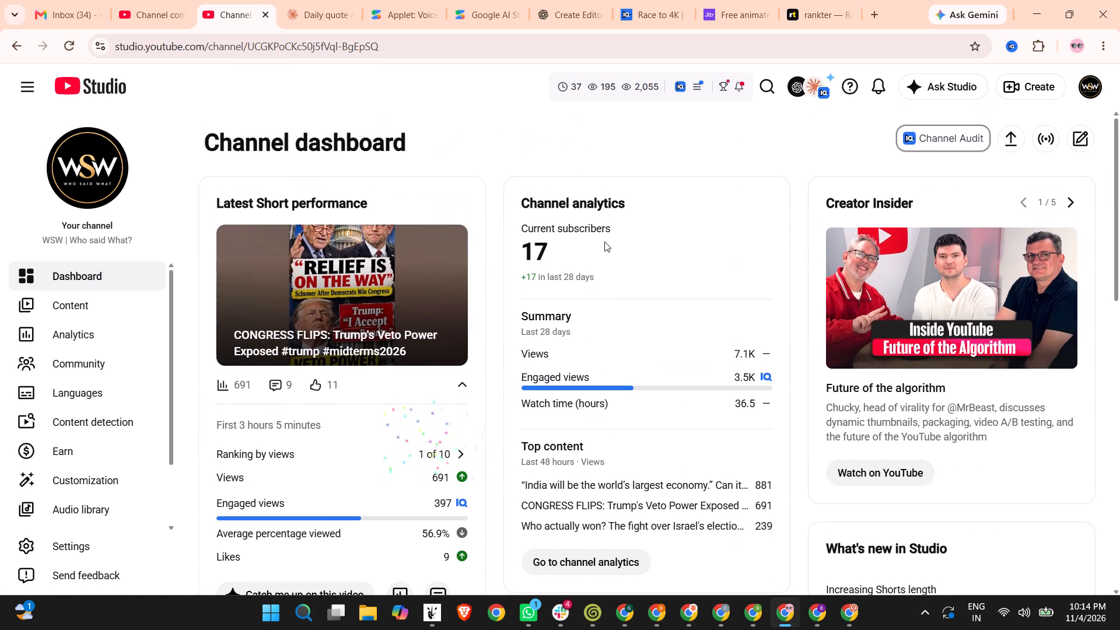
pyautogui.scroll(-5, 975, 317)
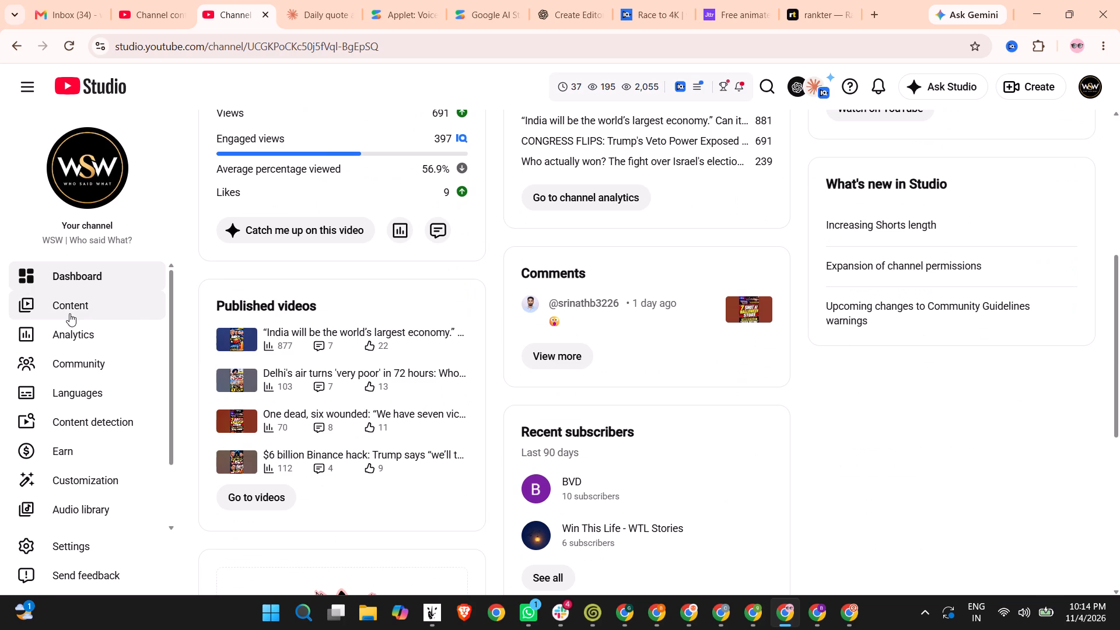
pyautogui.click(69, 313)
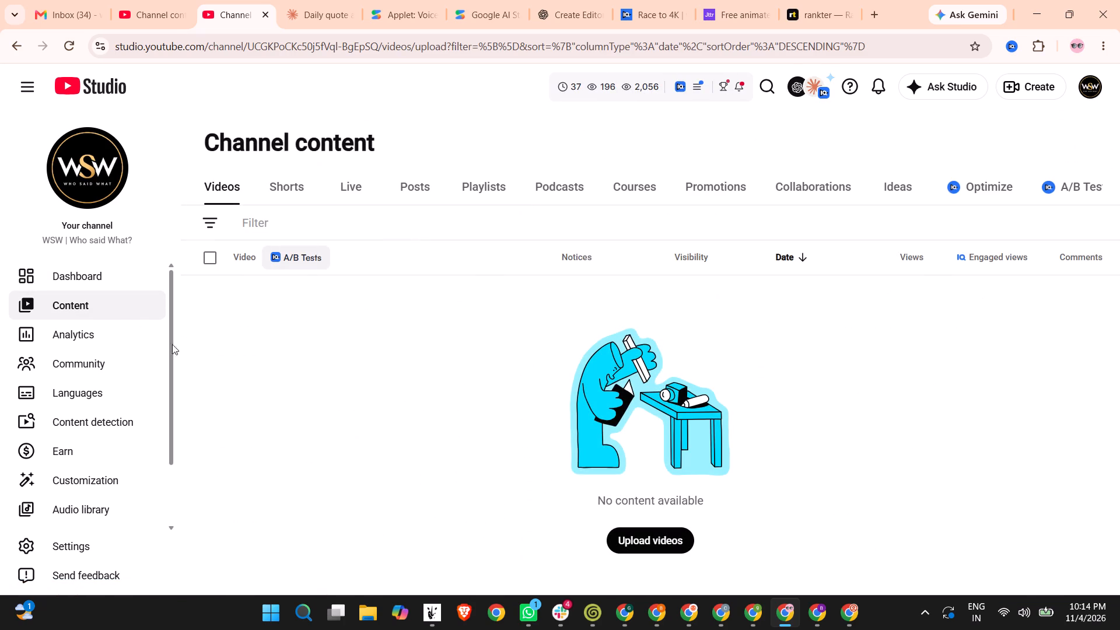
pyautogui.click(103, 349)
pyautogui.click(125, 330)
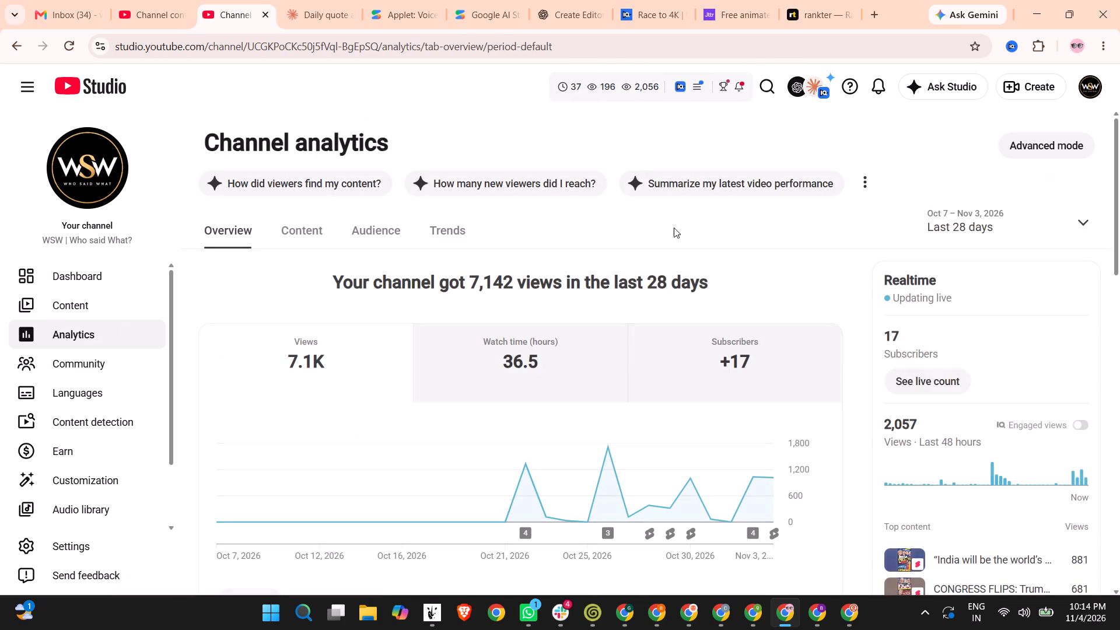
pyautogui.click(956, 380)
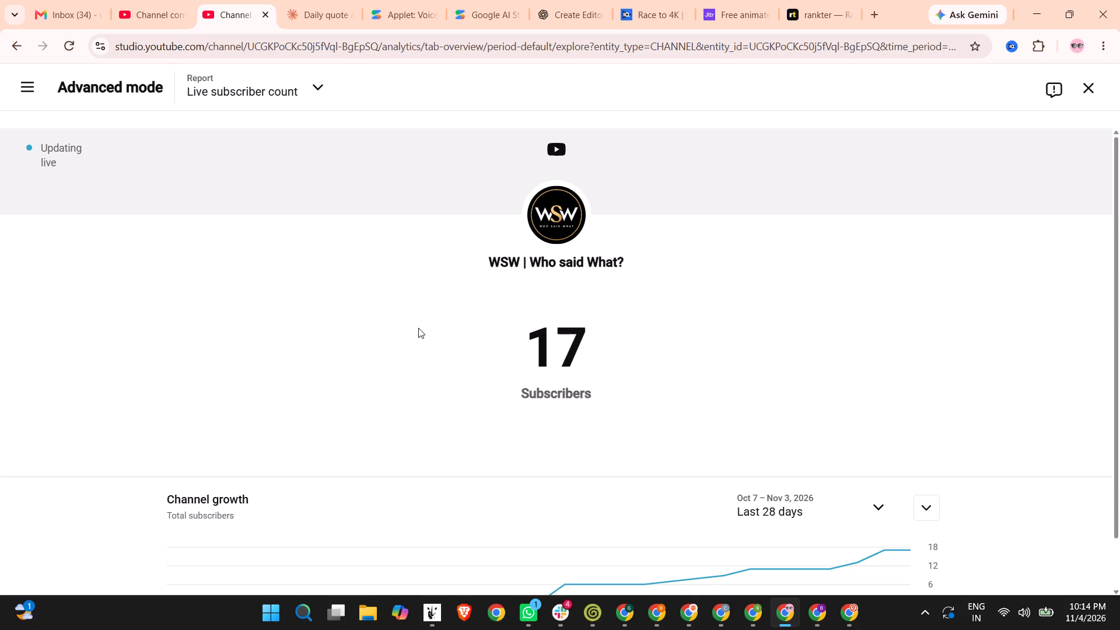
pyautogui.scroll(-4, 418, 328)
pyautogui.scroll(-5, 577, 344)
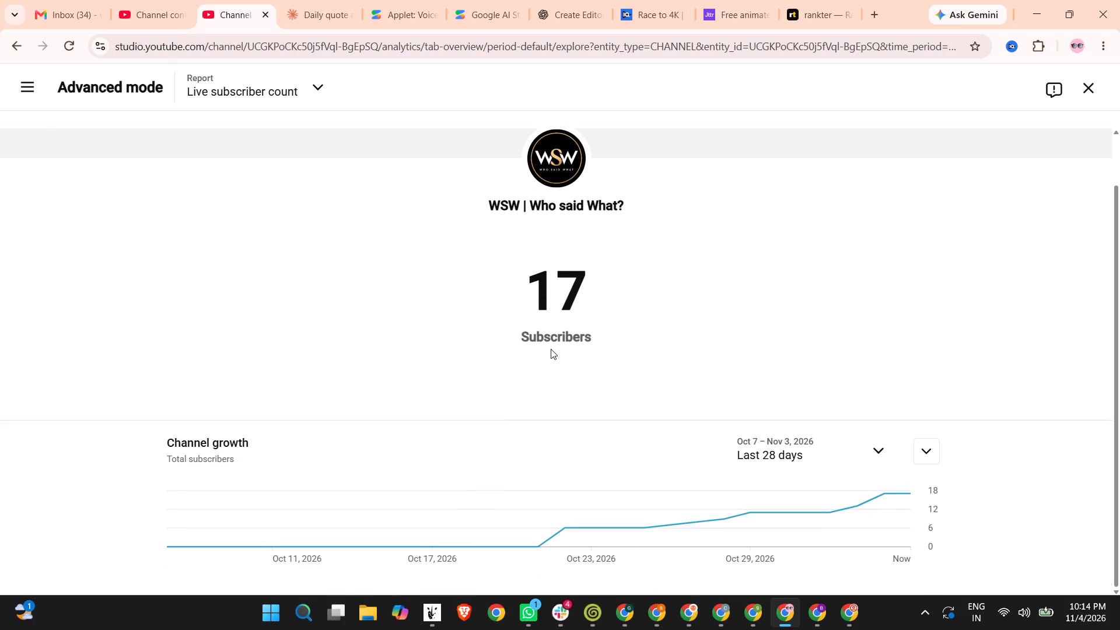
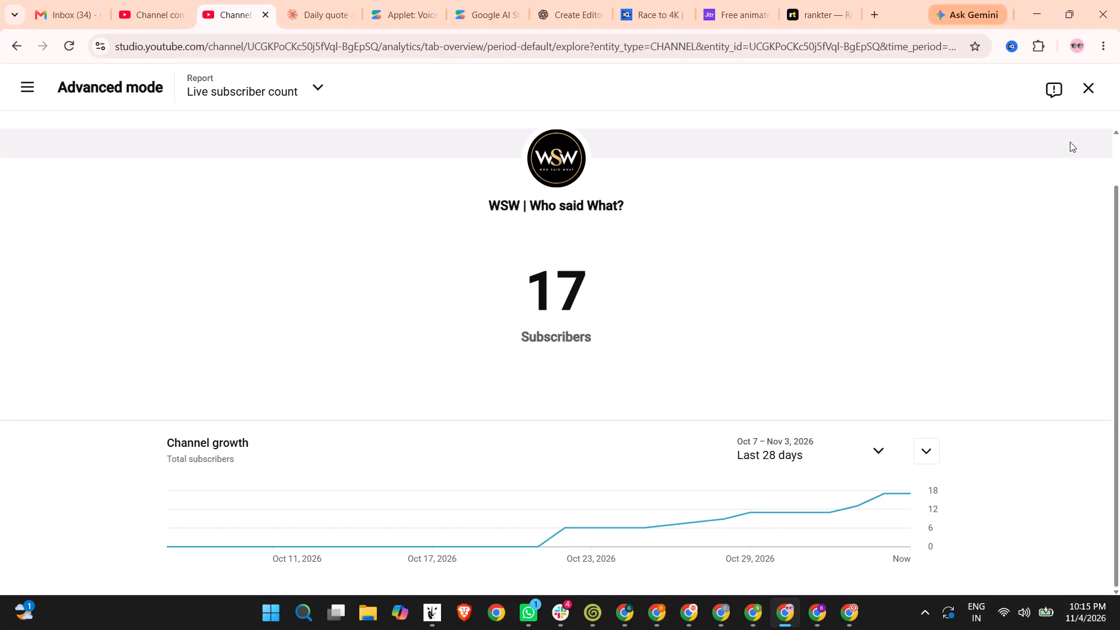
# Close the live subscriber count report and review the WSW channel's analytics overview for the last 28 days.
pyautogui.click(1087, 79)
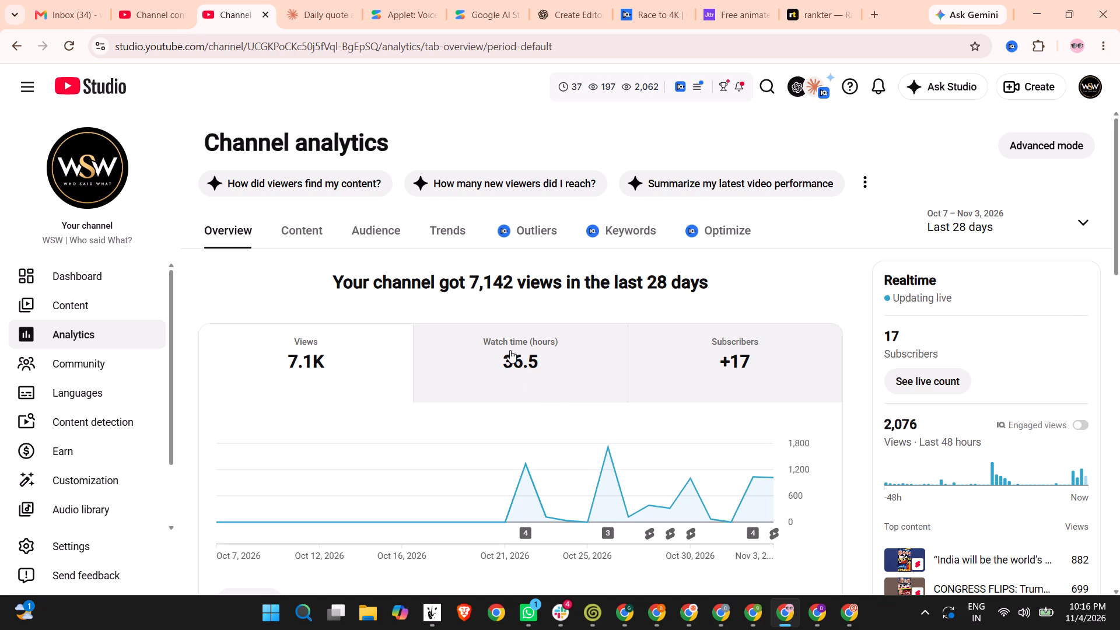
pyautogui.scroll(-1, 510, 350)
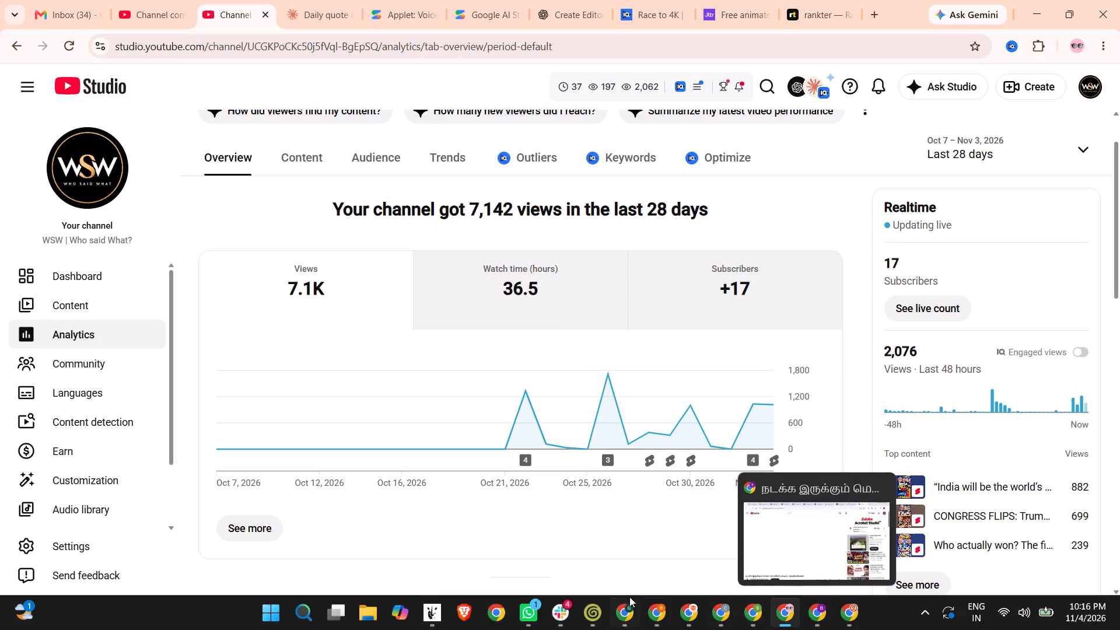
# Switch to the work browser window showing the associate professor's HubSpot contact record with its upcoming Breakout Learning demo.
pyautogui.click(658, 616)
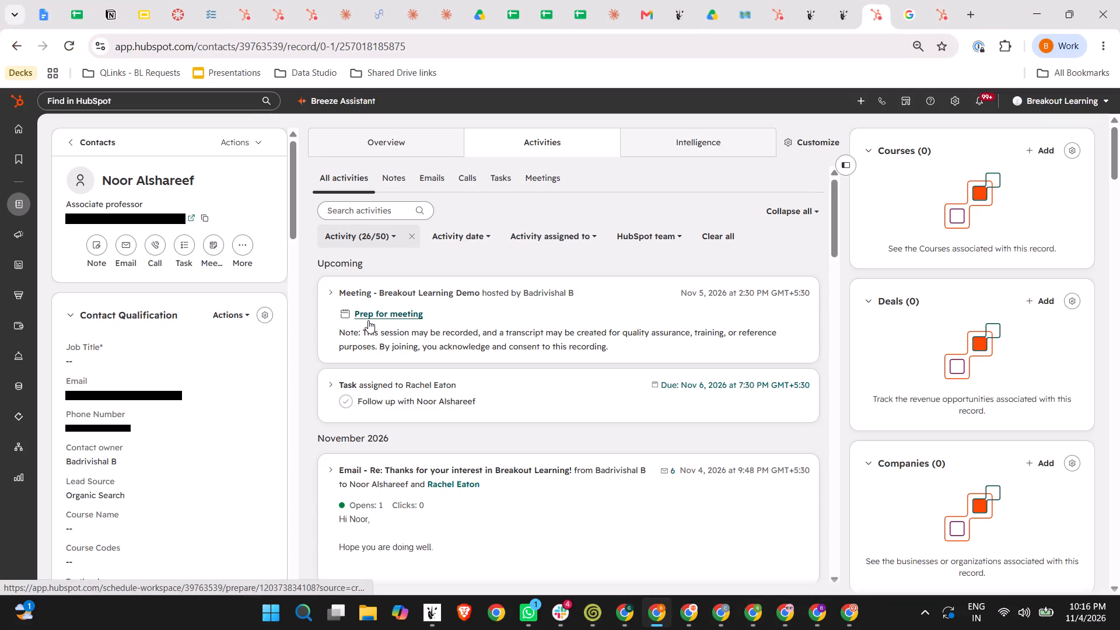